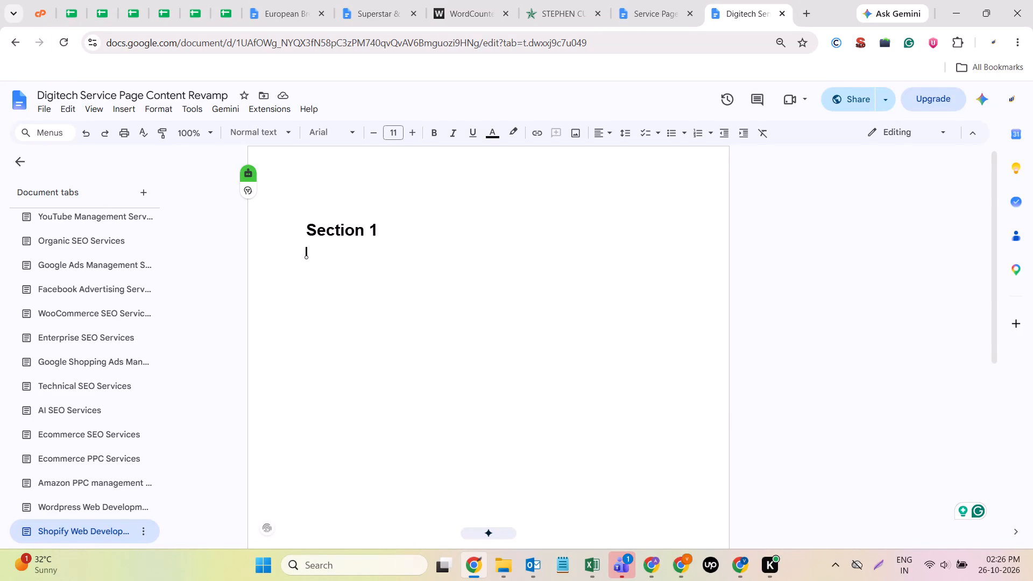
Place the text cursor at the end of the "Section 1" heading in the Shopify web development document.
left_click(434, 232)
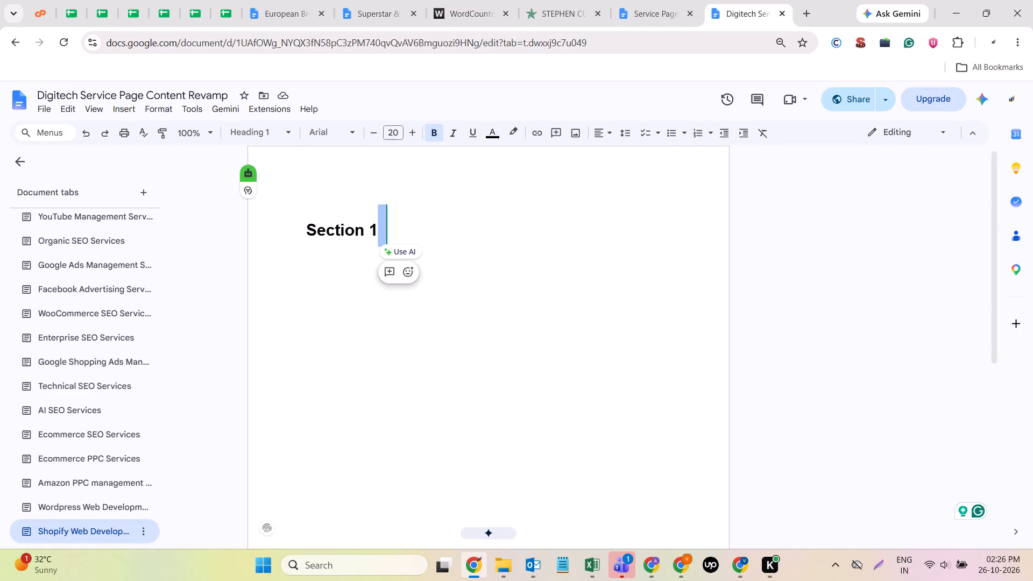
Place the text cursor on the empty normal-text line below the "Section 1" heading.
left_click(434, 232)
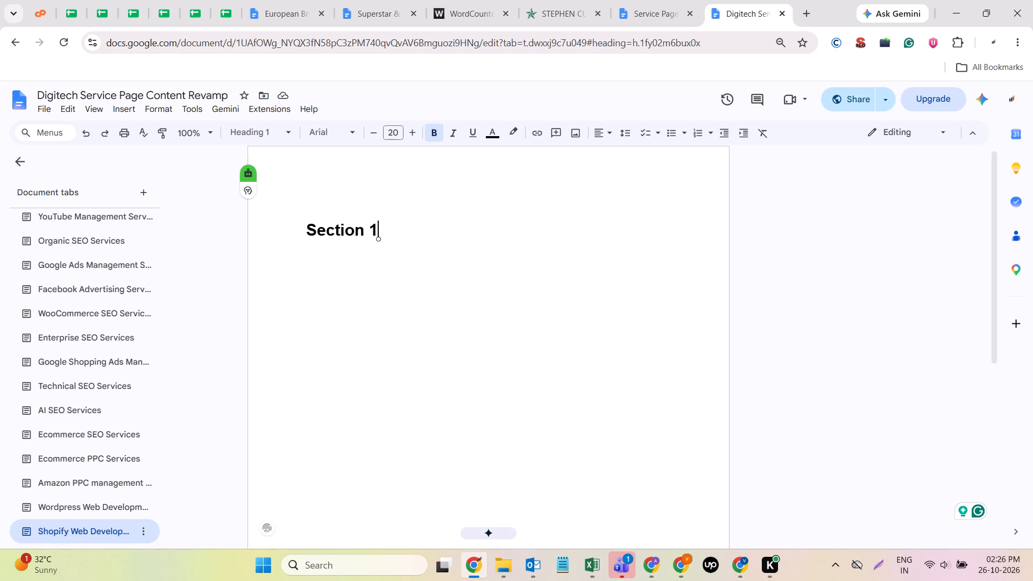
key("Down")
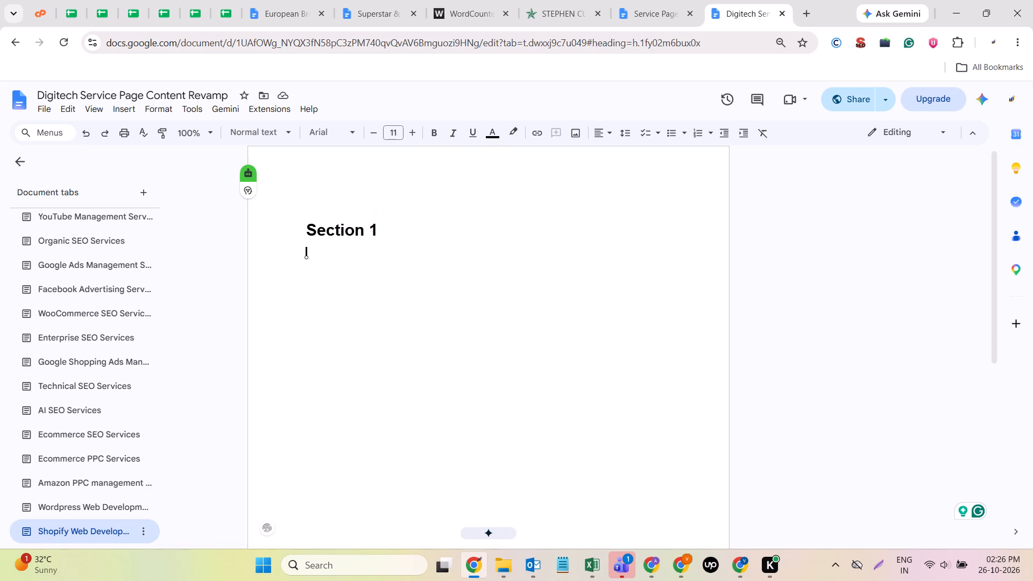
key("Down")
key("Down")
key("Up")
key("Up")
key("Down")
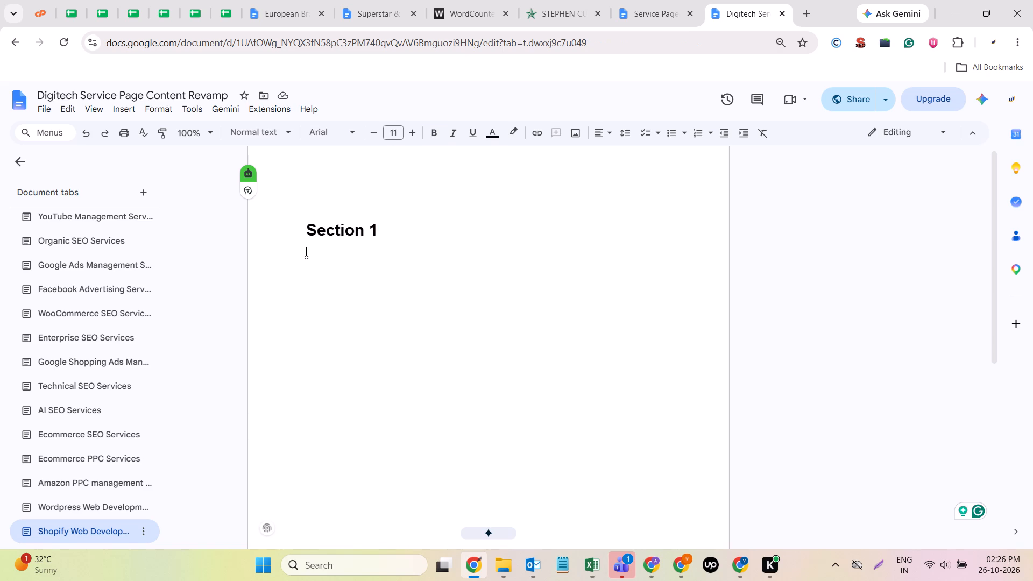
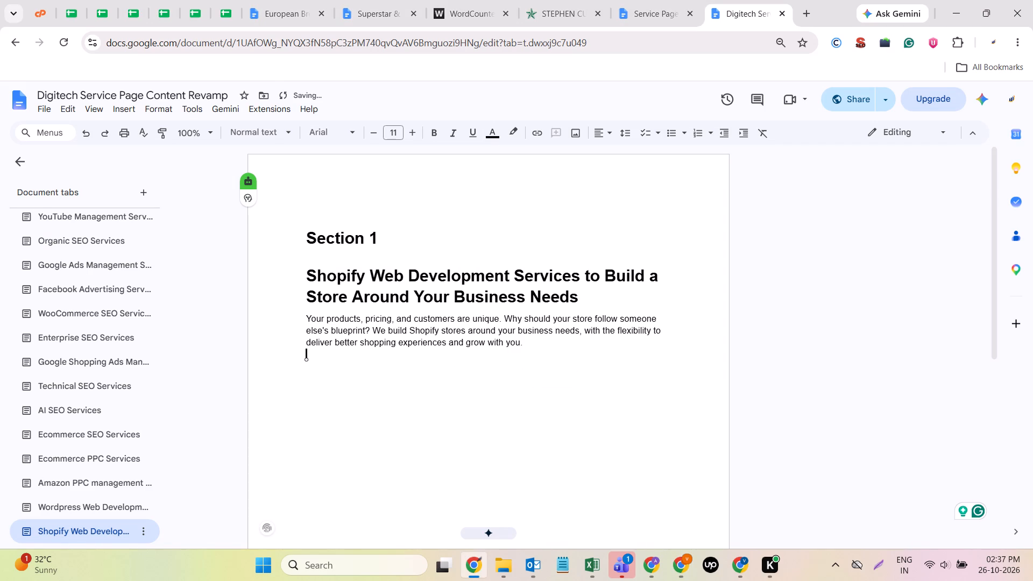
key("Return")
key("ctrl+b")
left_click(456, 350, "shift")
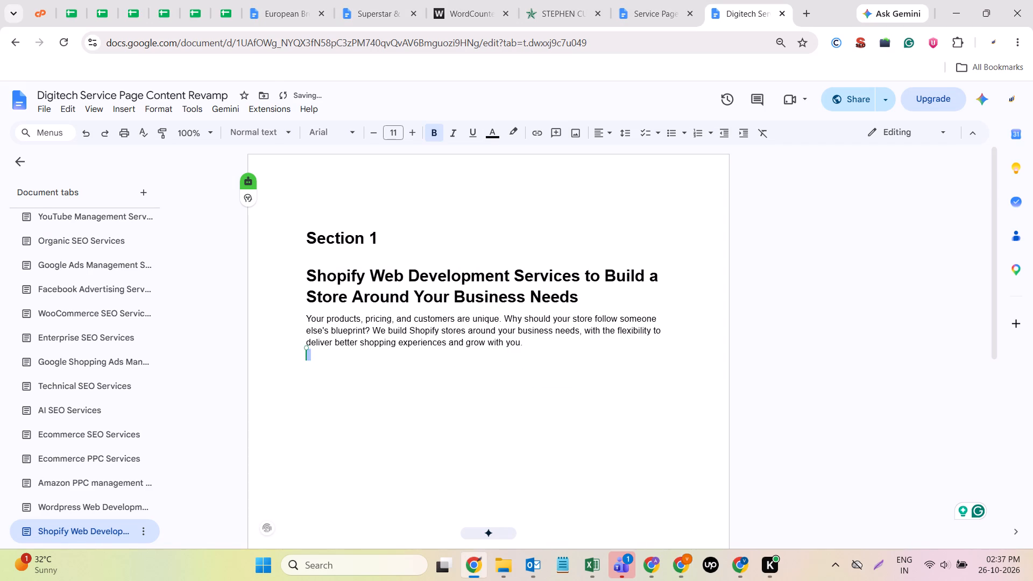
type("CTA")
key("Left")
key("Left")
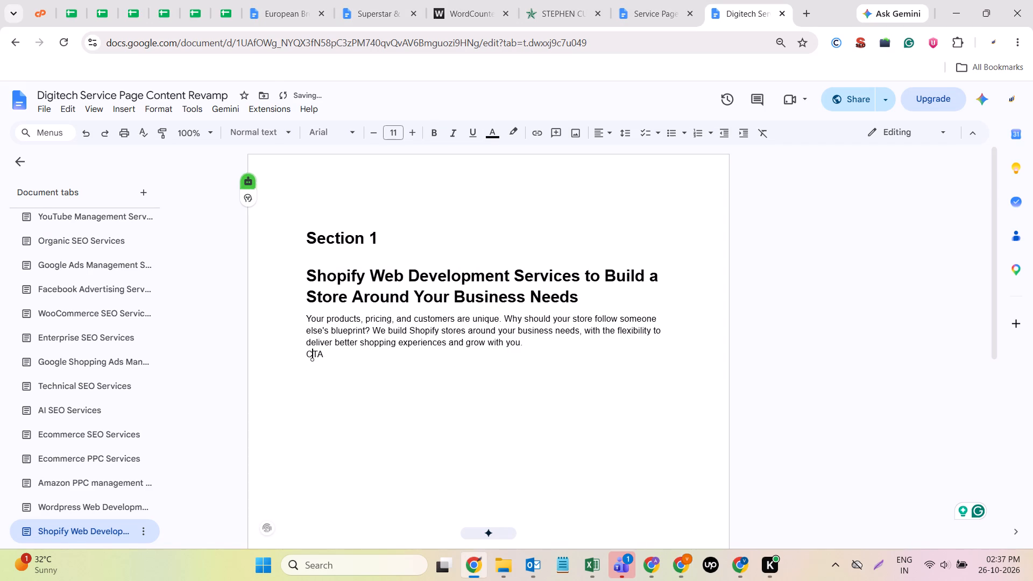
key("Left")
key("Return")
key("Right")
key("Right")
key("Right")
key("shift+colon")
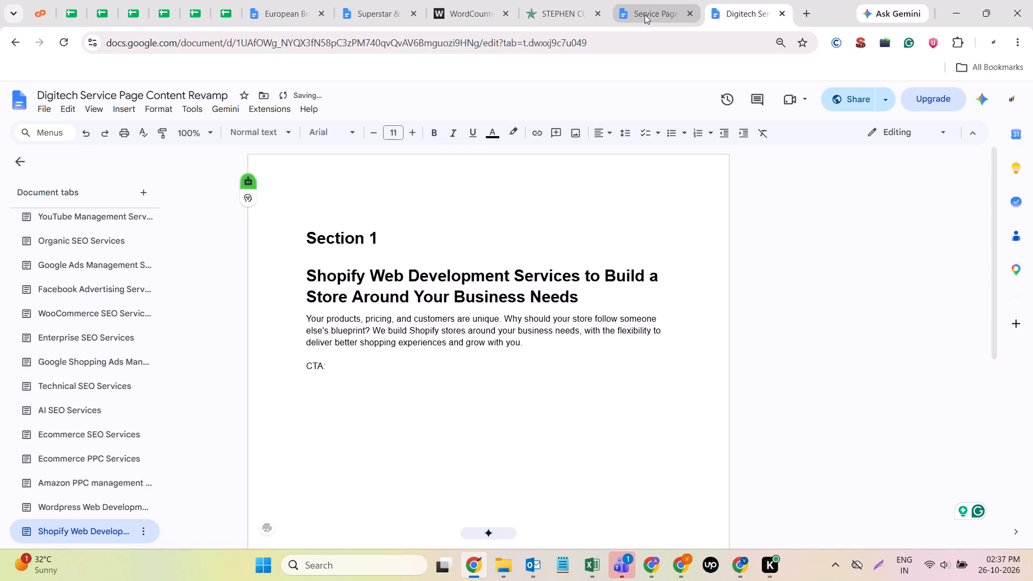
Open the Coalition Technologies and Netlynx reference links at the end of the Shopify tab in Service Pages Revamp Document.
left_click(645, 15)
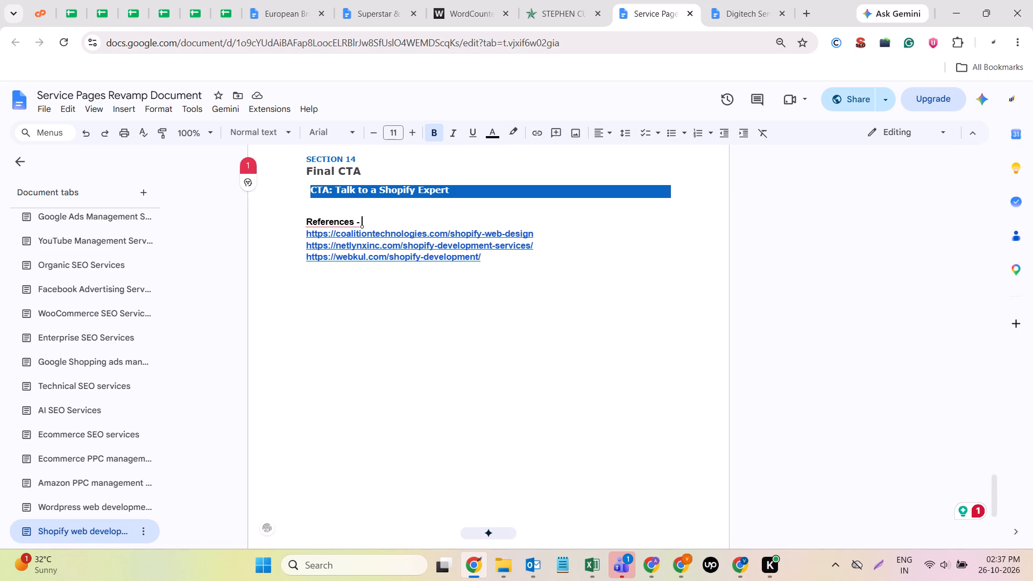
left_click(383, 231)
left_click(379, 252)
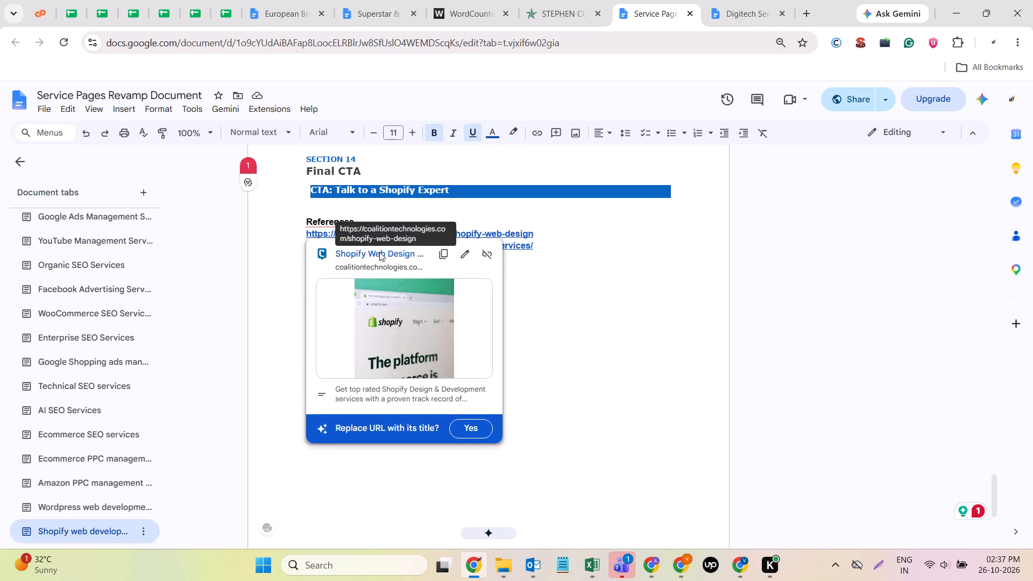
left_click(588, 15)
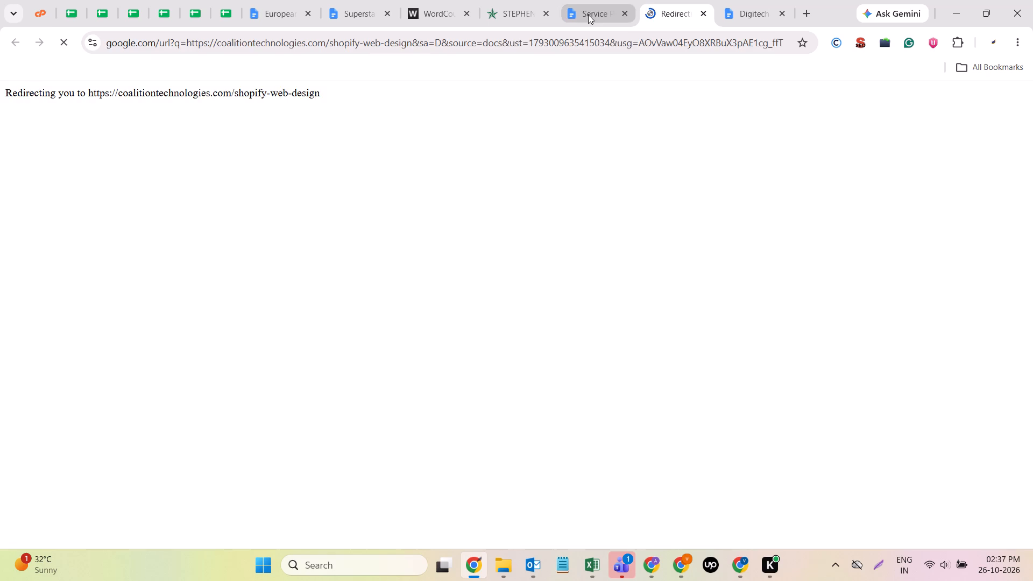
left_click(427, 244)
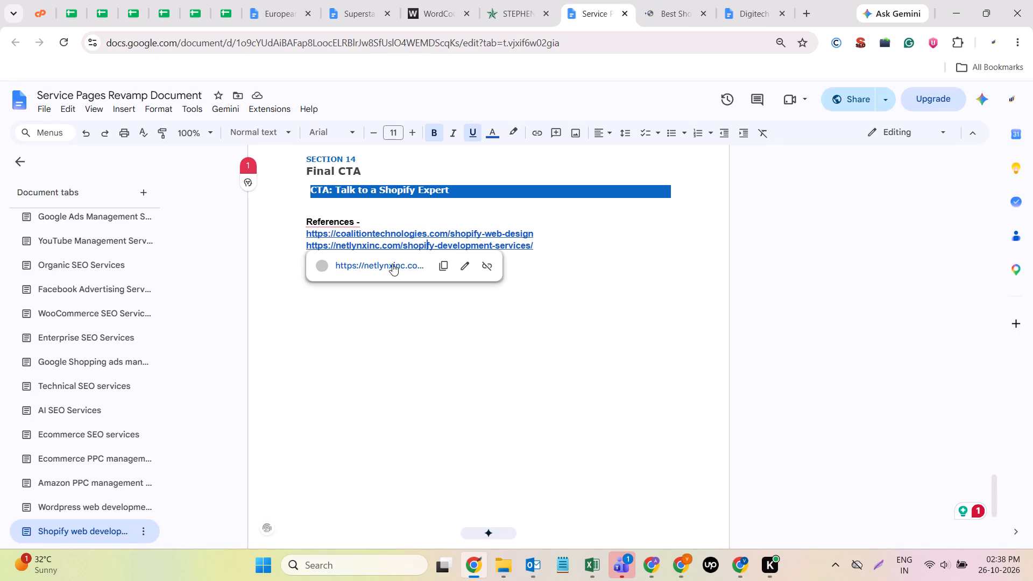
left_click(387, 268)
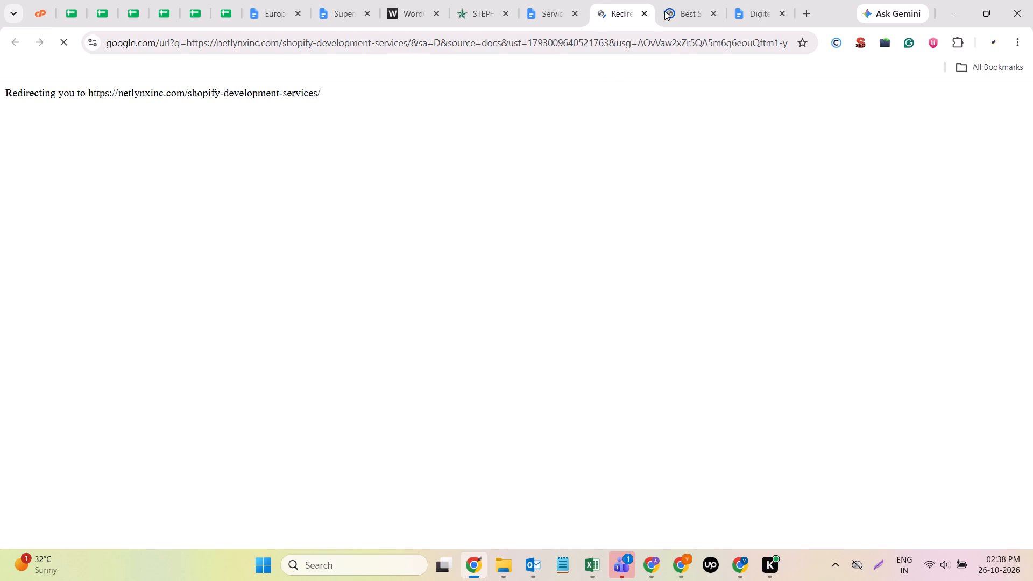
Examine the hero of Coalition Technologies' Shopify web design page, including its headline, description, statistics and partner badges.
left_click(676, 11)
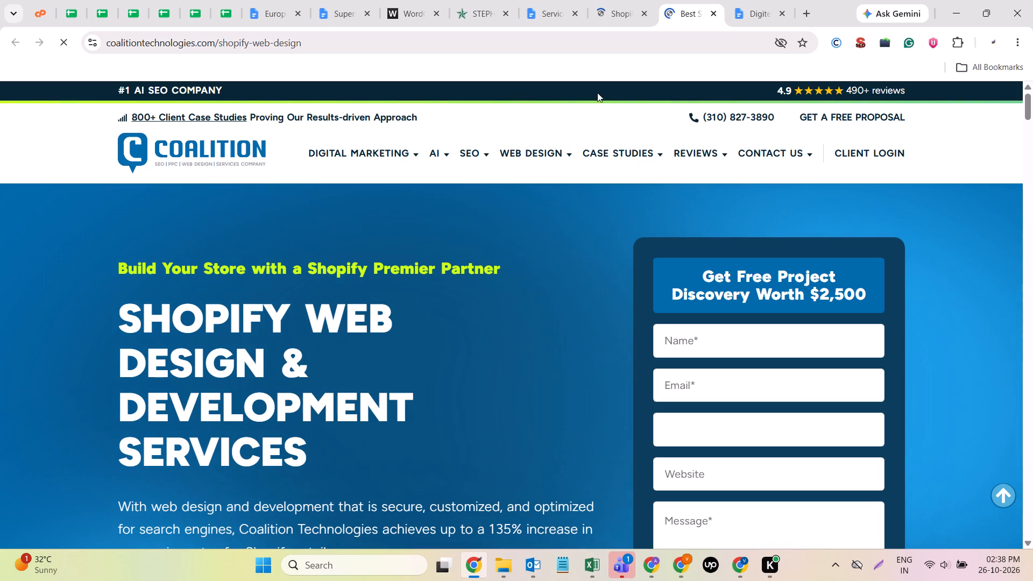
scroll(510, 305, "down", 2)
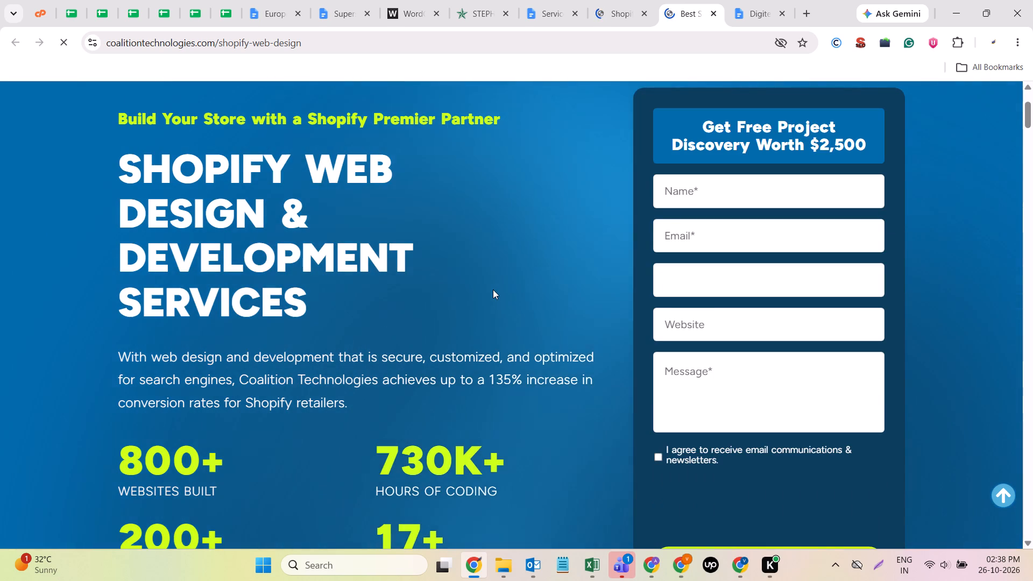
scroll(492, 278, "down", 1)
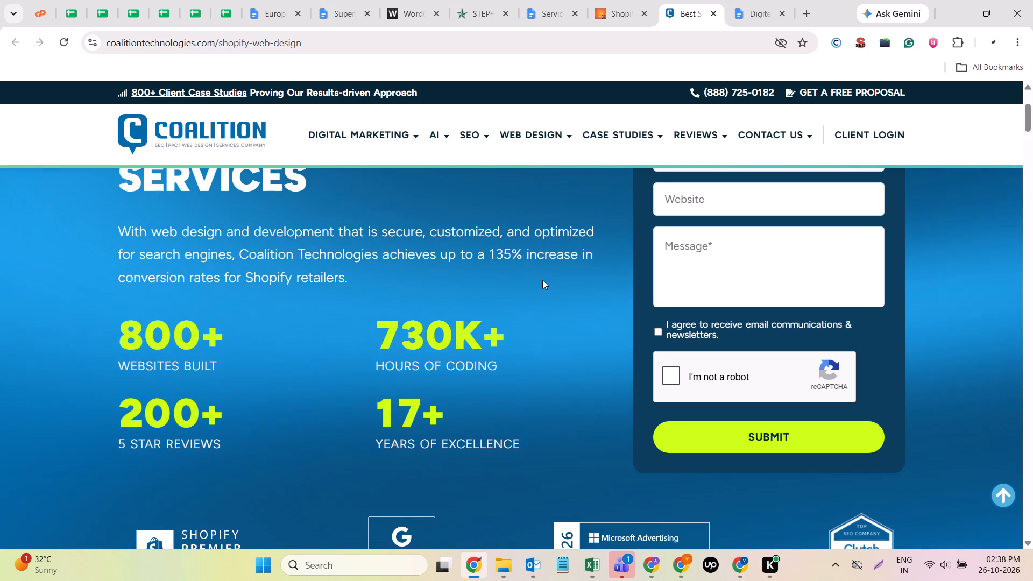
scroll(542, 280, "down", 1)
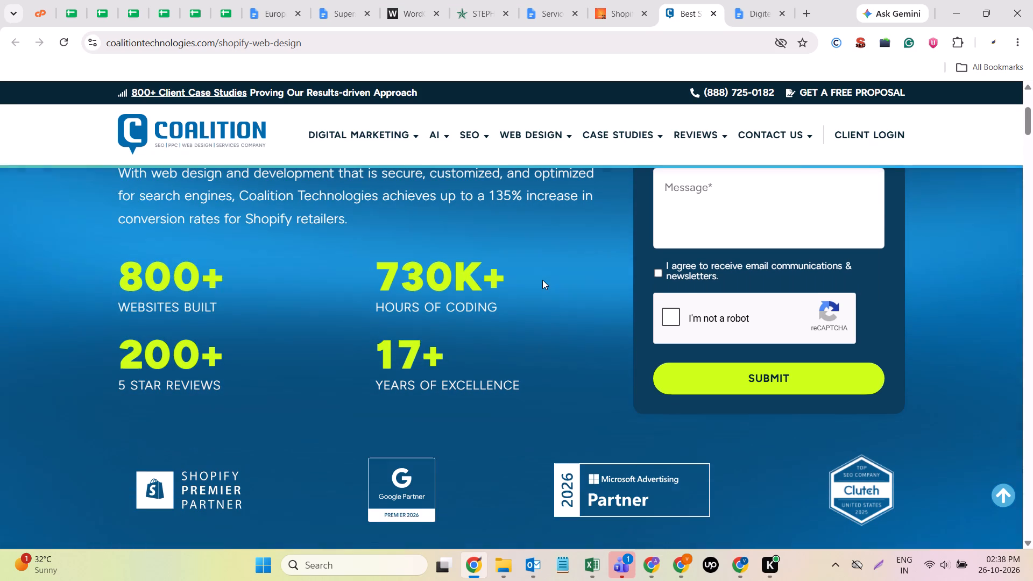
scroll(542, 280, "down", 2)
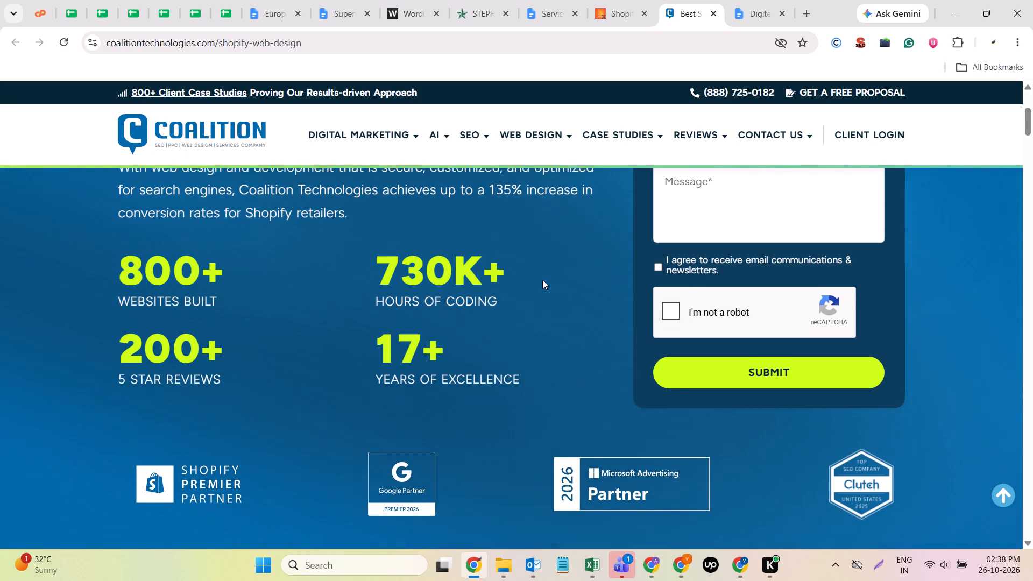
scroll(542, 280, "down", 3)
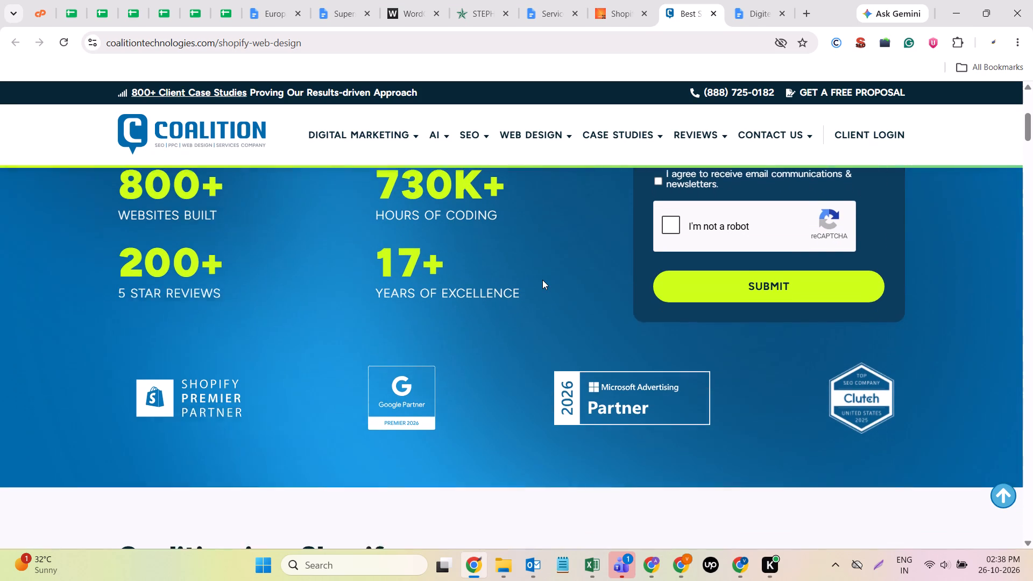
Review the remaining sections of the Coalition Technologies Shopify page, from below the hero down to the footer.
scroll(542, 280, "down", 10)
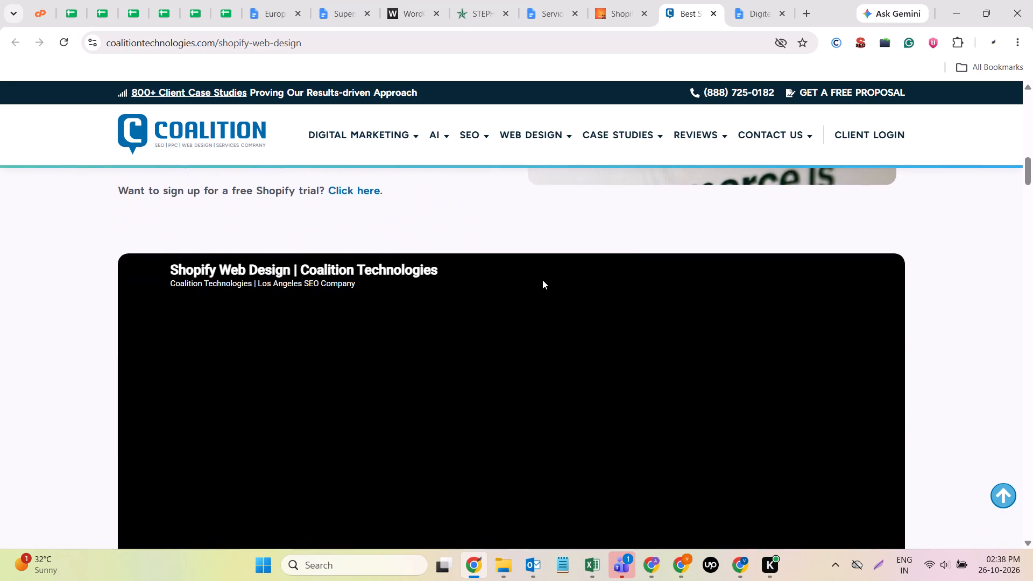
scroll(542, 280, "down", 3)
scroll(542, 280, "up", 5)
scroll(542, 280, "down", 12)
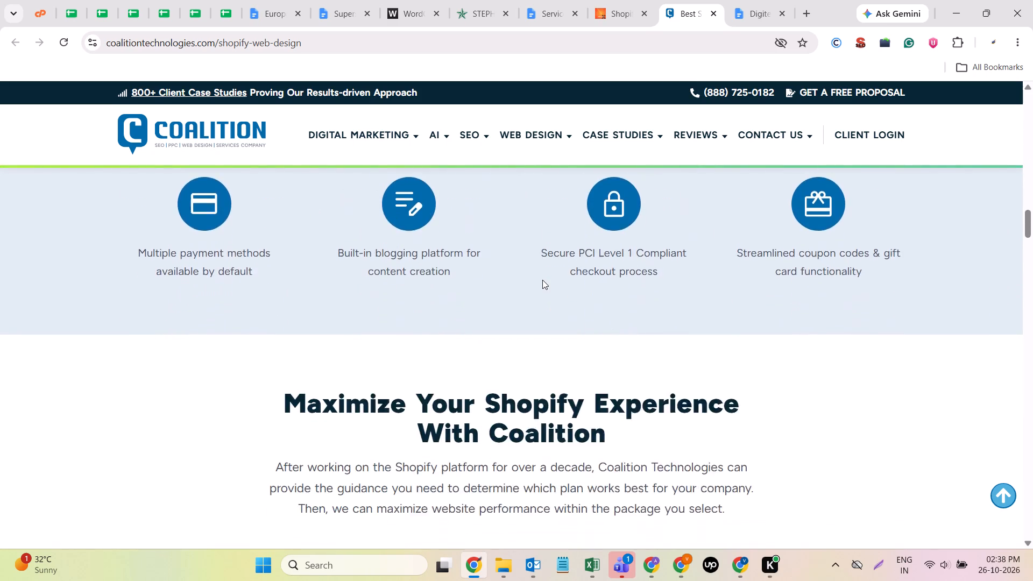
scroll(542, 280, "down", 2)
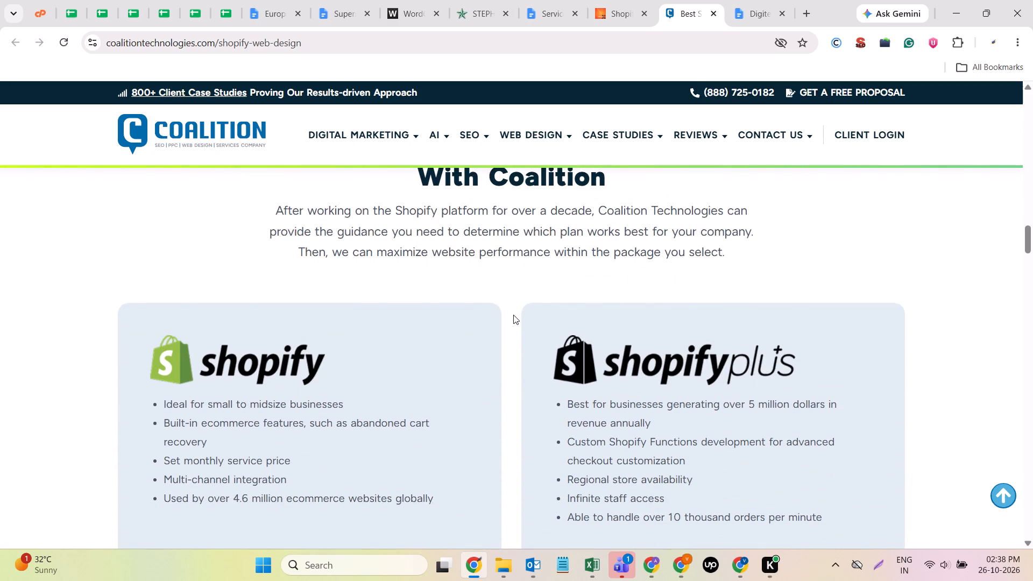
scroll(513, 315, "down", 6)
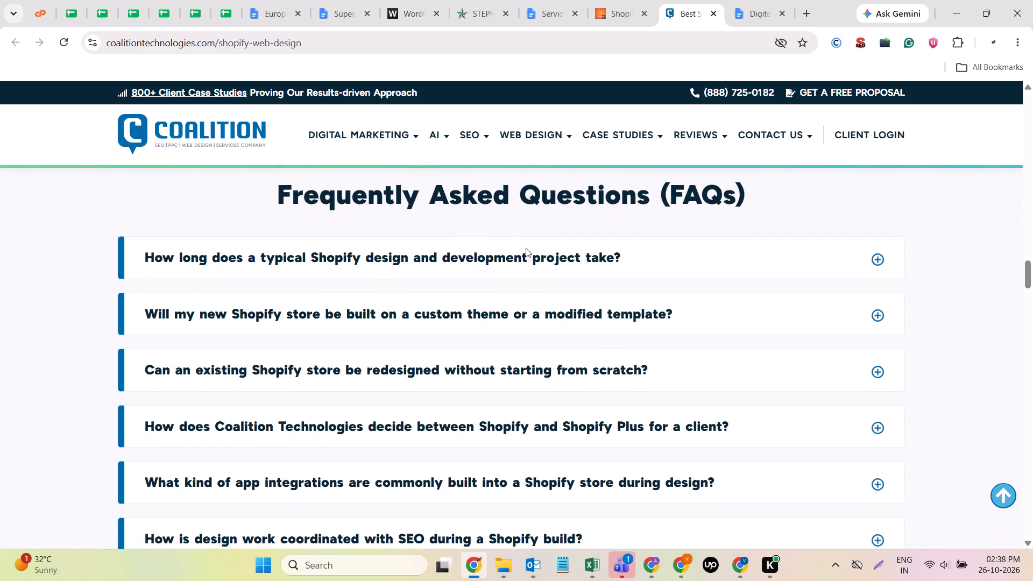
scroll(491, 309, "down", 6)
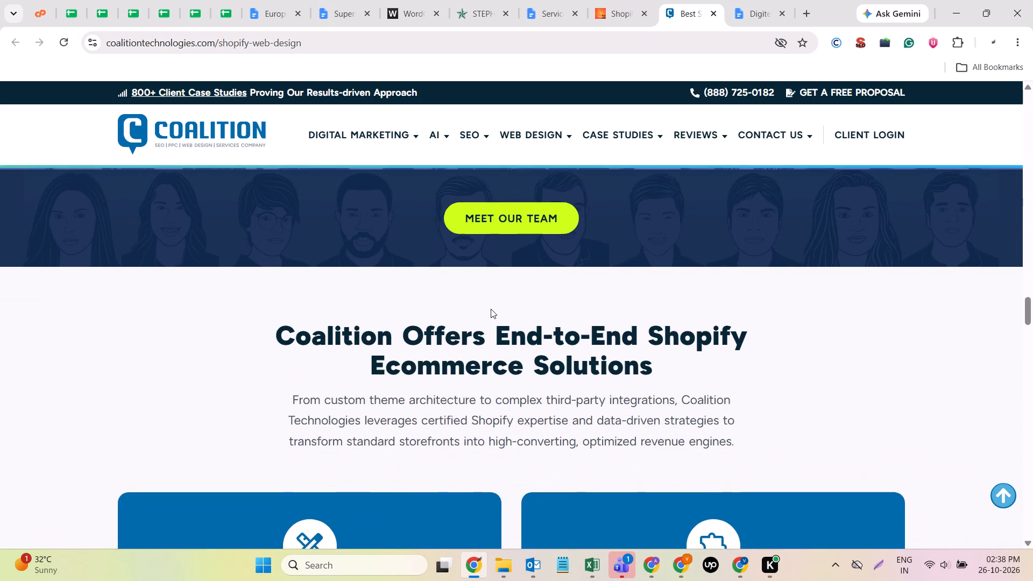
scroll(491, 309, "down", 11)
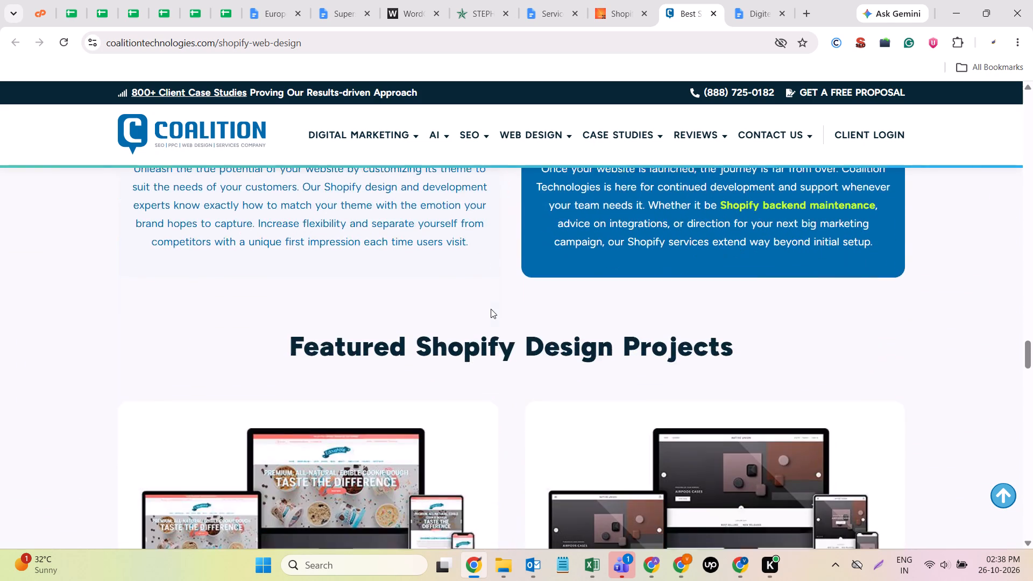
scroll(491, 309, "down", 3)
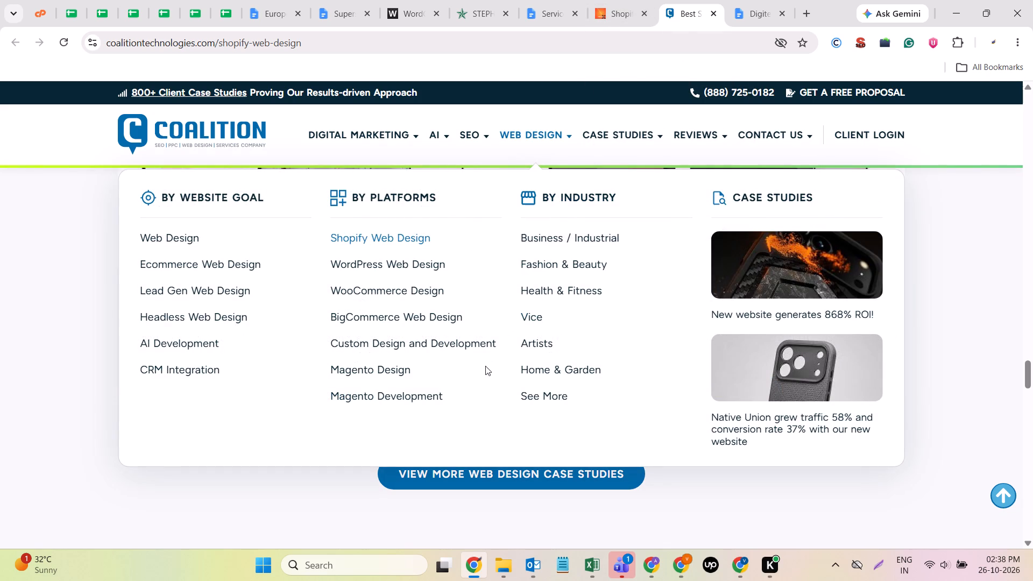
scroll(515, 359, "down", 3)
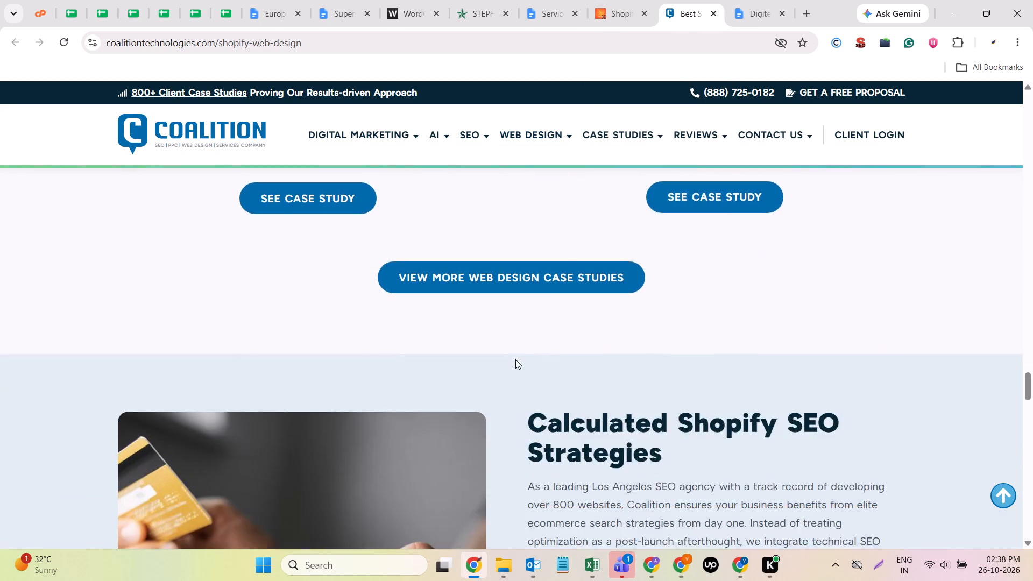
scroll(515, 359, "down", 15)
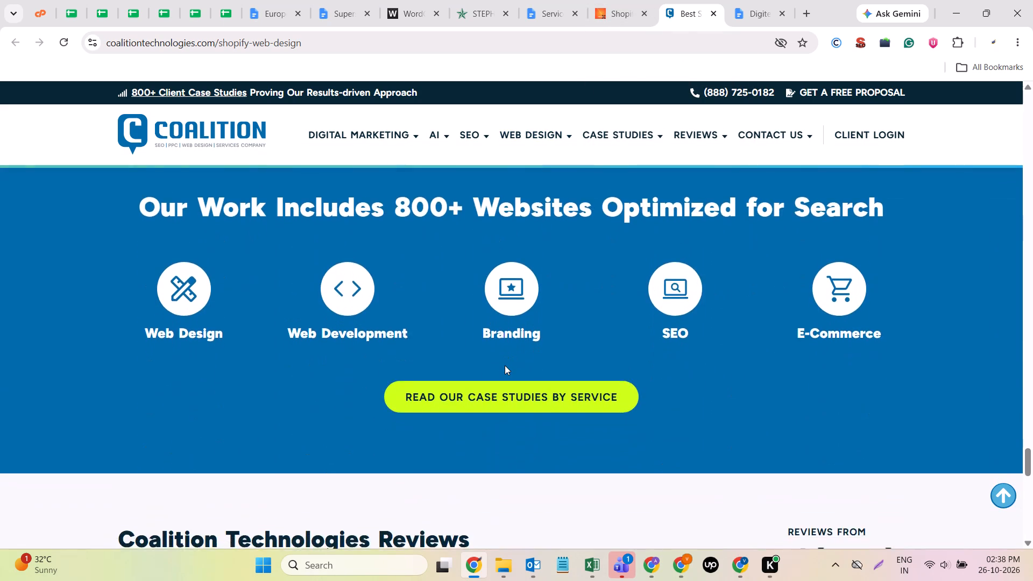
scroll(505, 365, "down", 12)
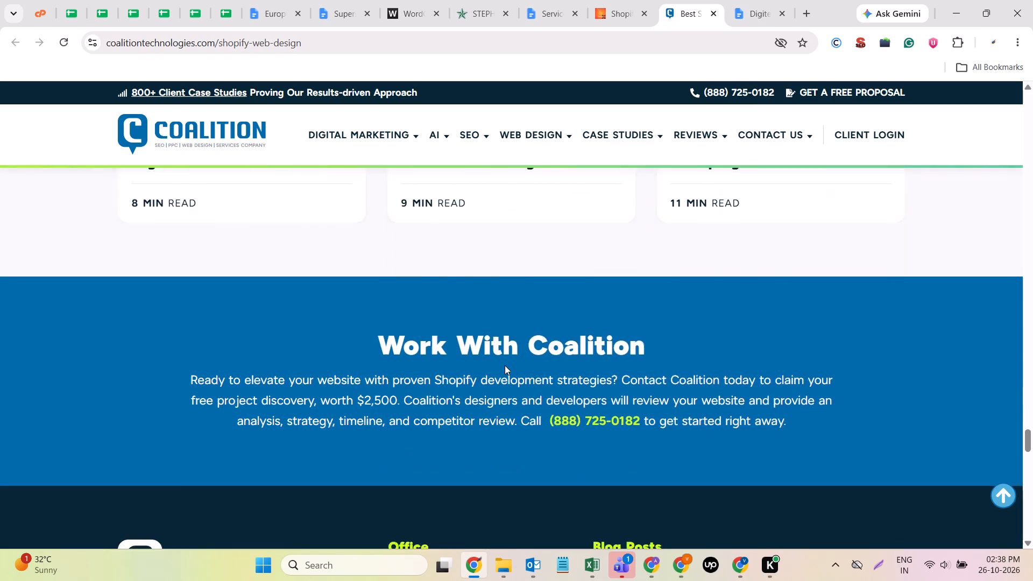
scroll(505, 365, "down", 5)
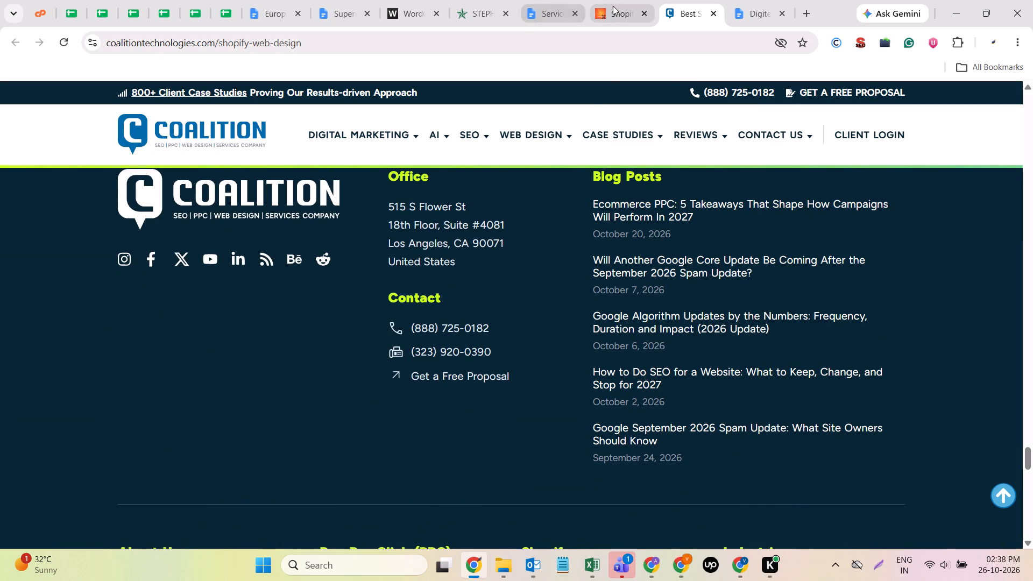
Examine the hero heading, description and CTA on the Netlynx Shopify development services page.
left_click(621, 13)
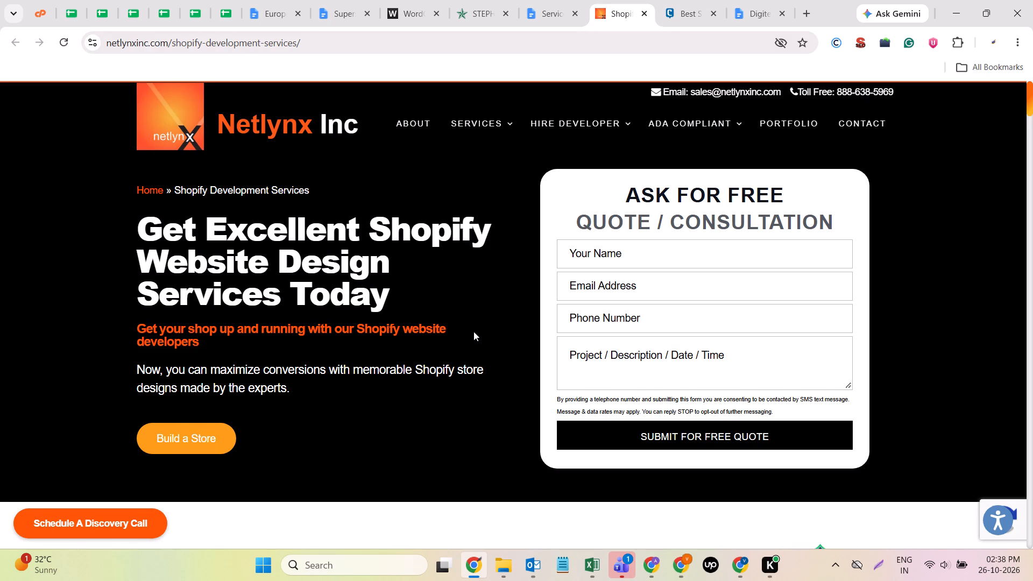
scroll(473, 331, "down", 1)
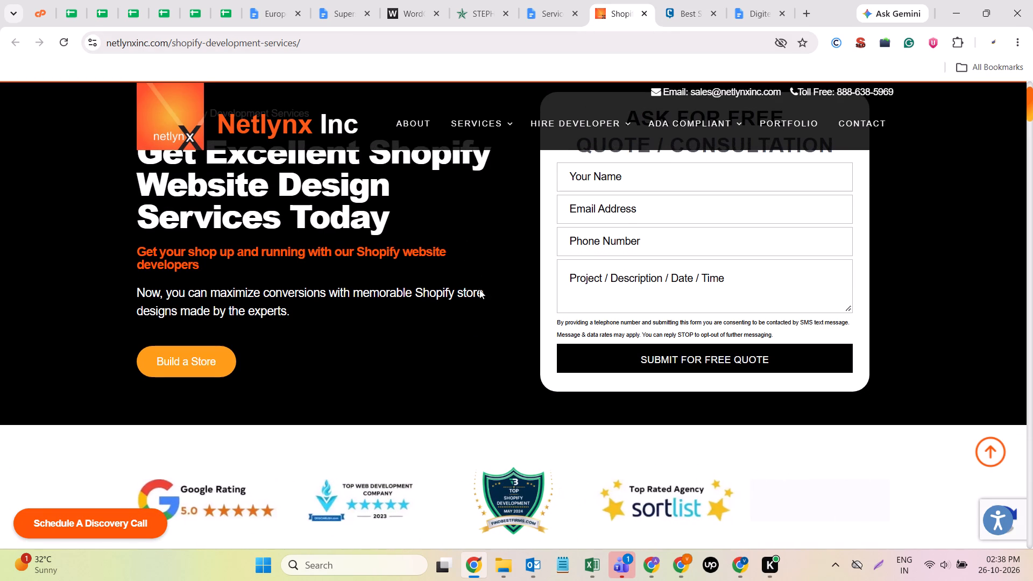
scroll(483, 260, "up", 1)
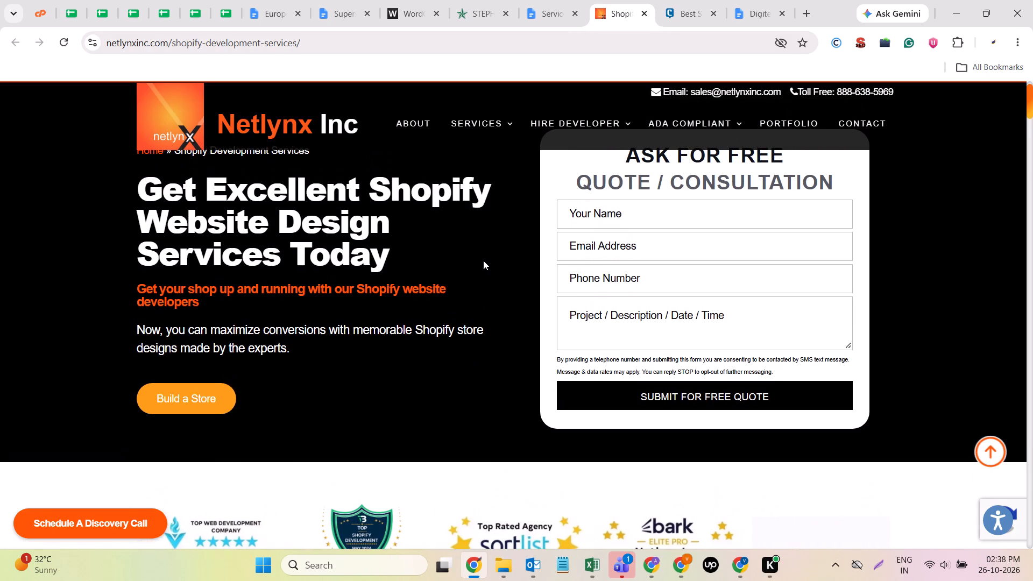
scroll(483, 260, "down", 1)
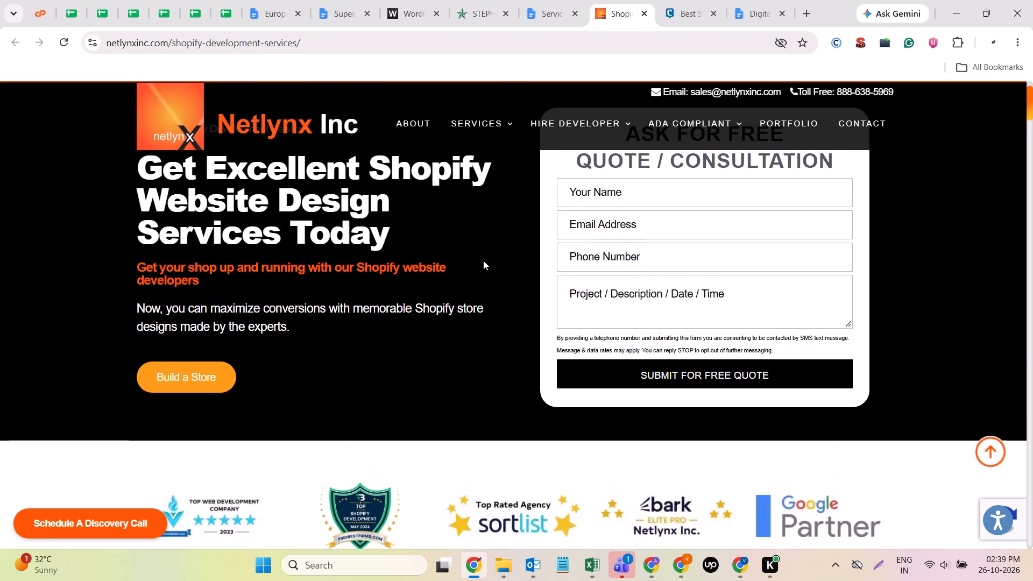
left_click(768, 13)
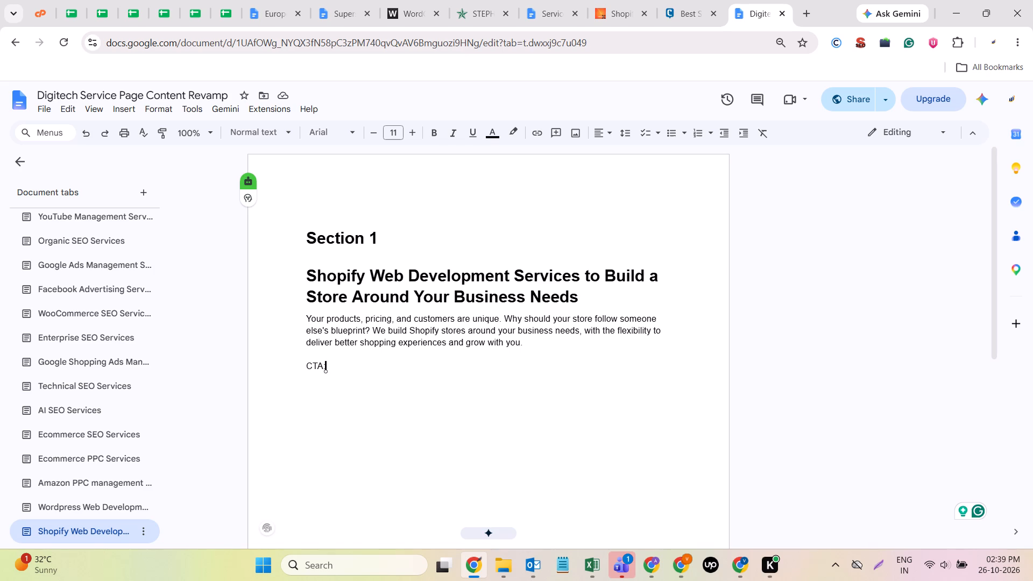
triple_click(493, 328)
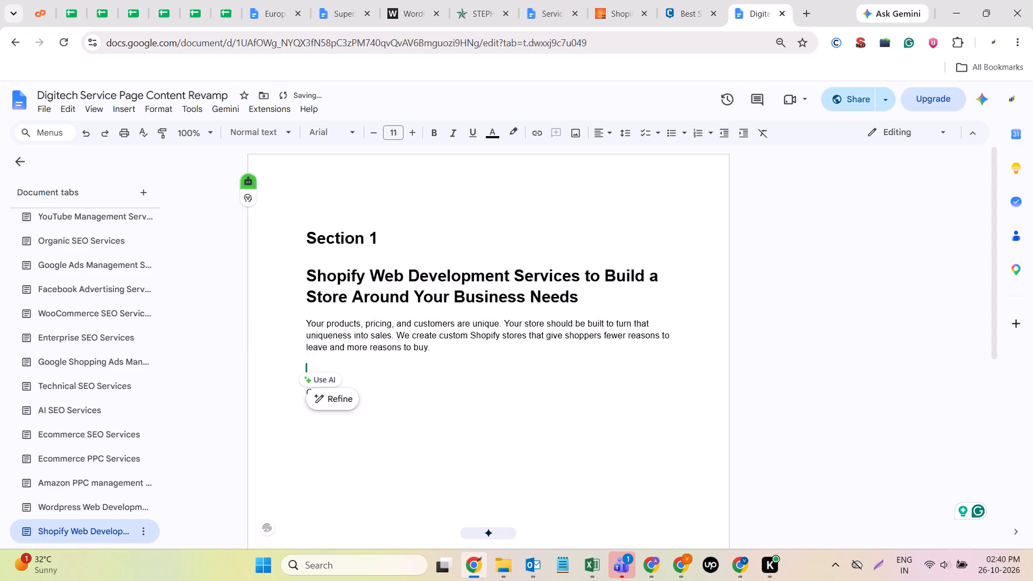
Delete the extra blank line between the hero description and the CTA label.
left_click(444, 392)
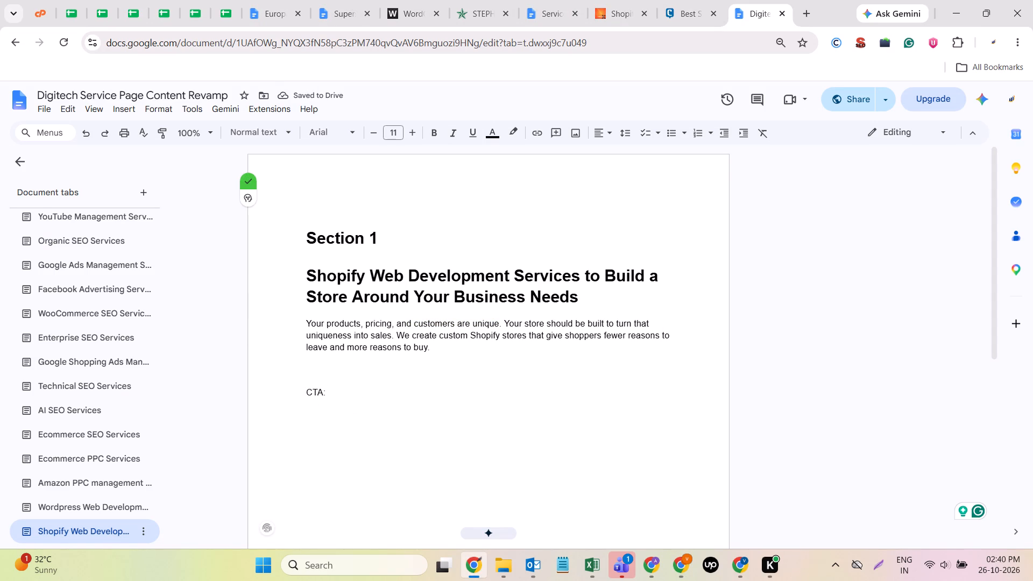
key("Up")
key("BackSpace")
Make the CTA label bold and complete the line as "CTA: Build My Shopify Store".
key("Down")
key("shift+Down")
key("shift+Left")
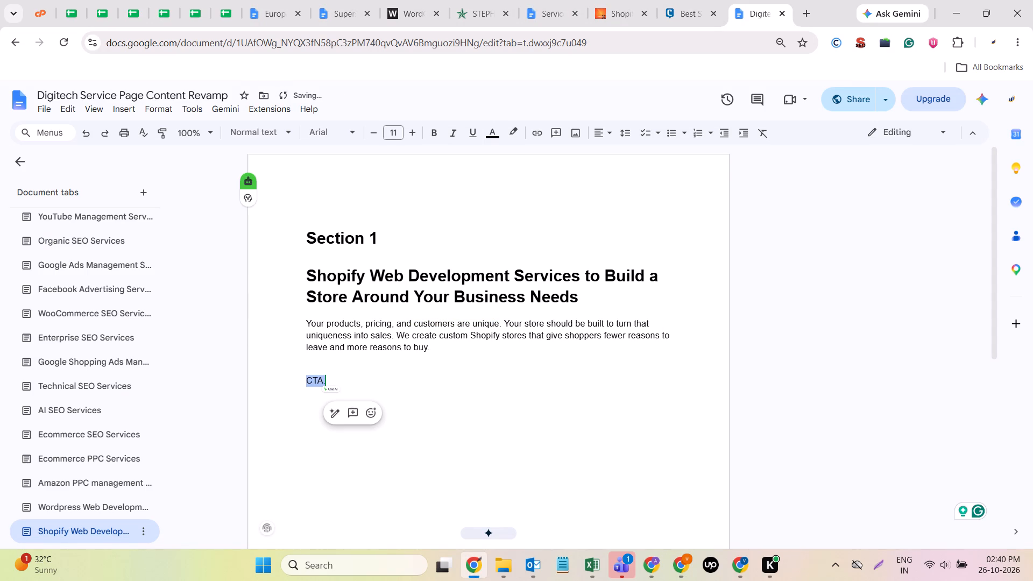
key("ctrl+b")
key("Down")
key("Left")
key("space")
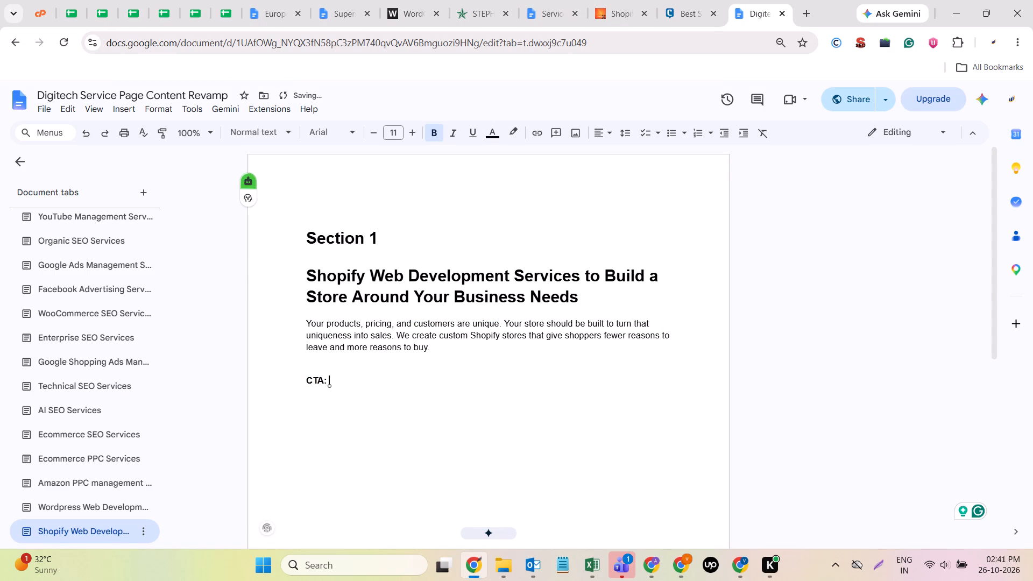
type("Build My Shopify")
key("space")
type("Store")
key("Return")
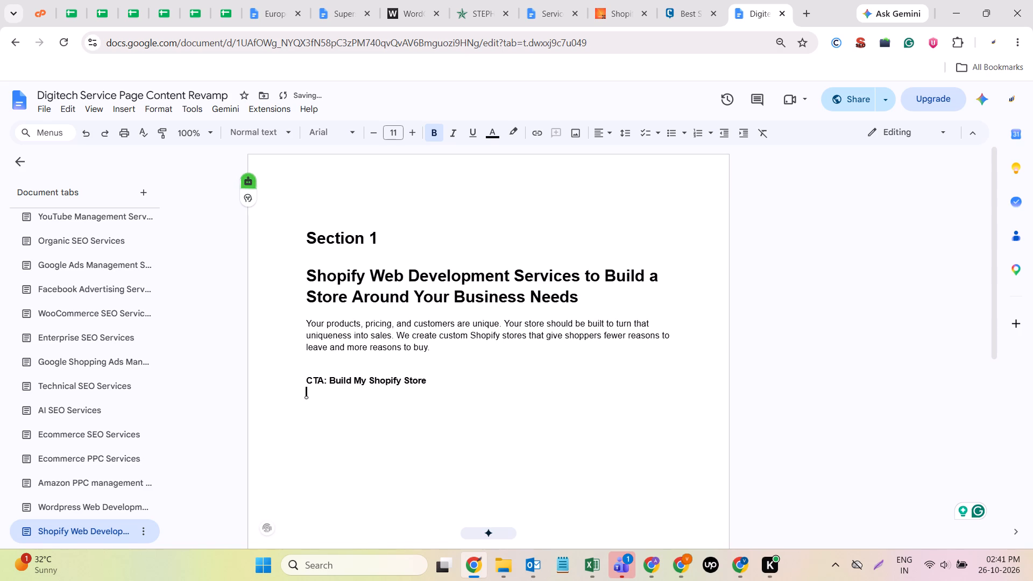
Add a bold Heading 1 reading "Section 2" below the CTA line, with a new line under it.
key("Return")
key("ctrl+alt+1")
key("ctrl+b")
type("Section 2")
key("Return")
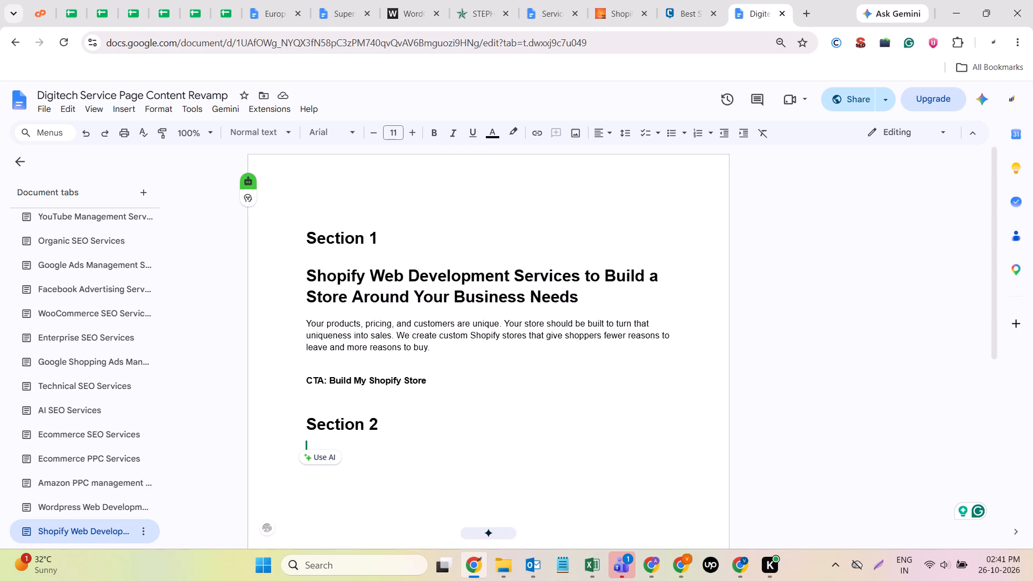
Move the Digitech Service Page Content Revamp browser tab directly beside the Service Pages Revamp Document tab.
left_click(689, 20)
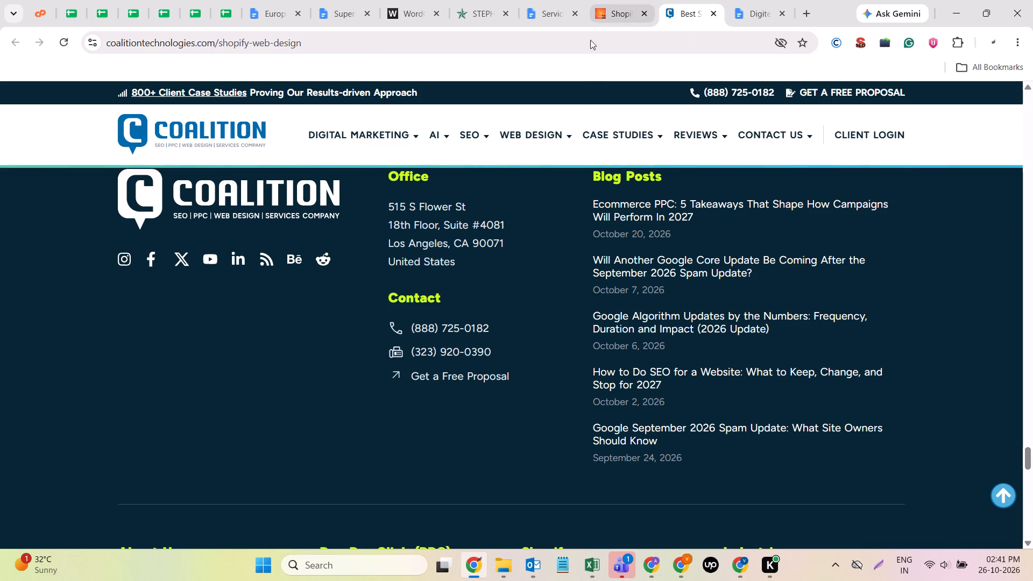
left_click(553, 17)
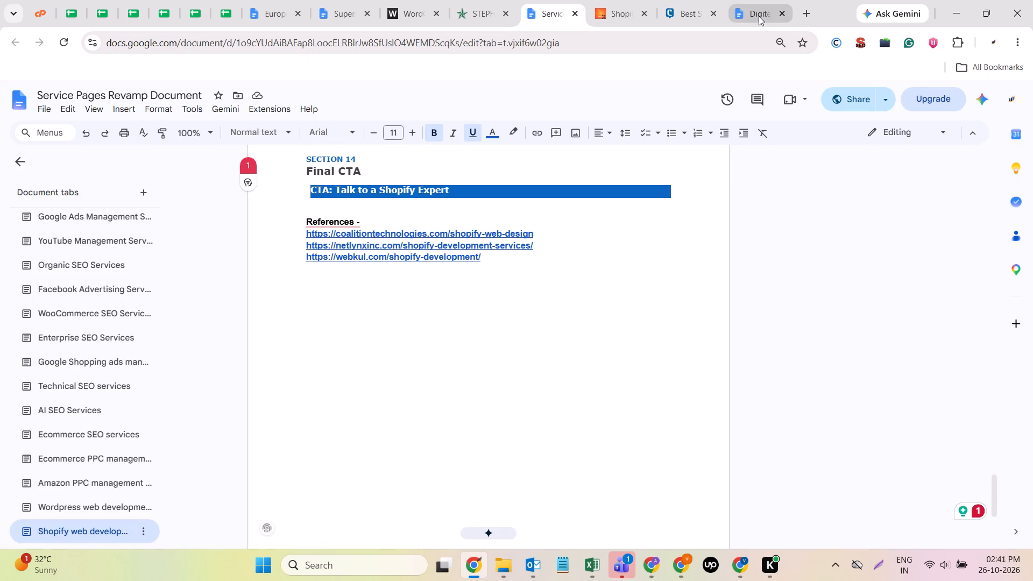
left_click_drag(759, 16, 622, 13)
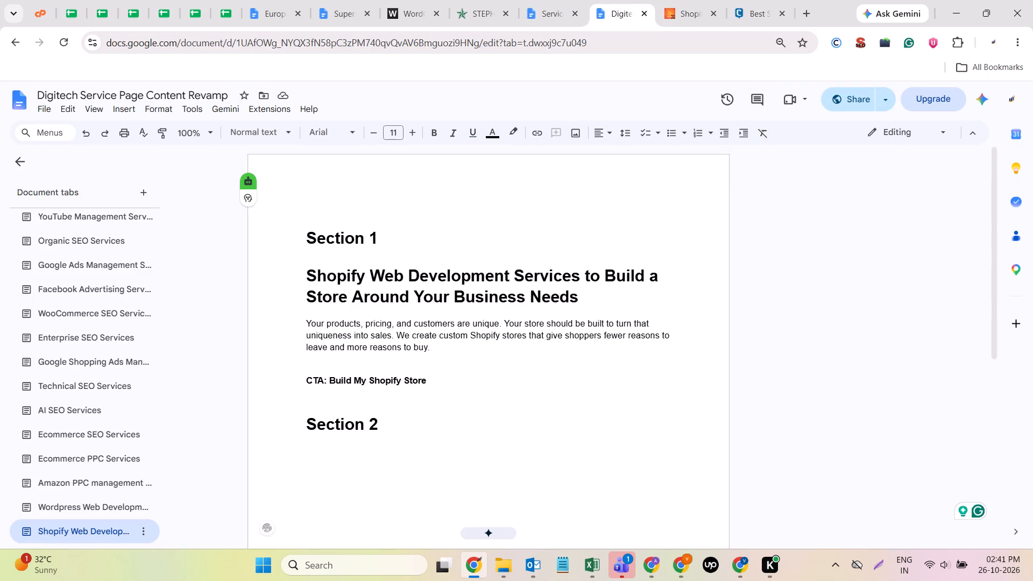
Copy the "Trusted by Industry Leaders" heading and its sentence from Section 2 of Service Pages Revamp Document into Section 2 of the Digitech document.
left_click(557, 6)
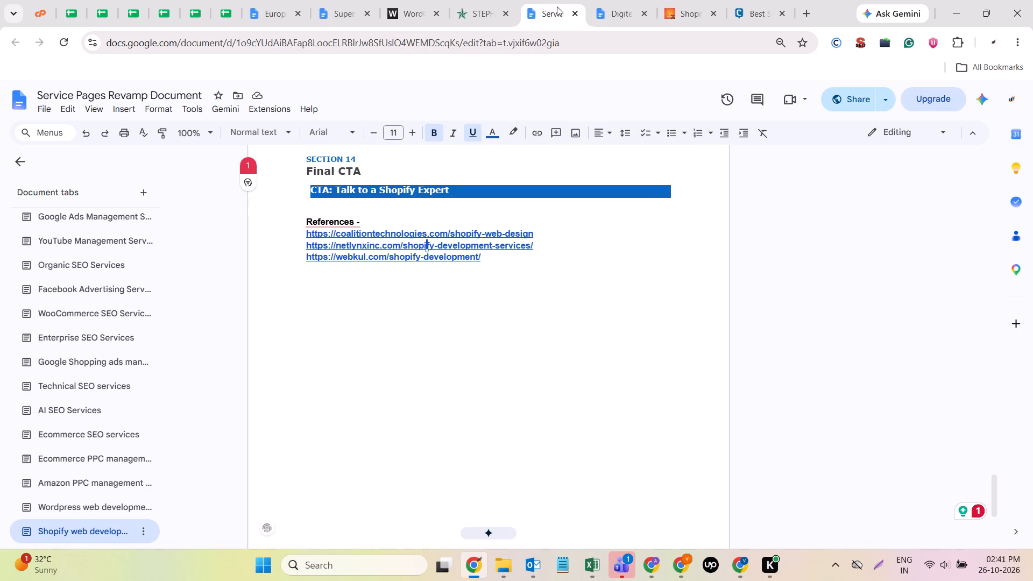
scroll(433, 311, "up", 17)
scroll(433, 311, "up", 8)
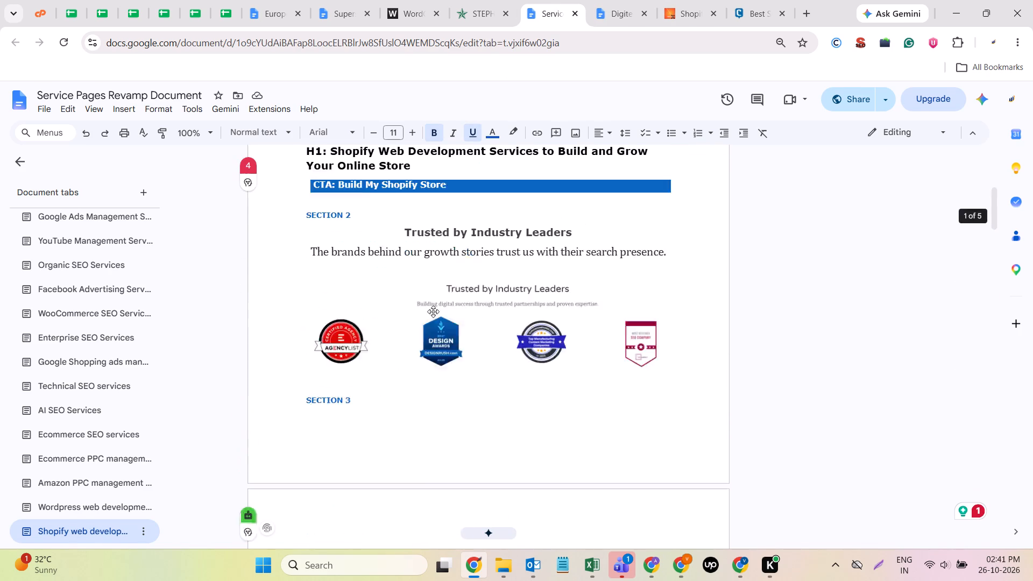
scroll(433, 311, "down", 1)
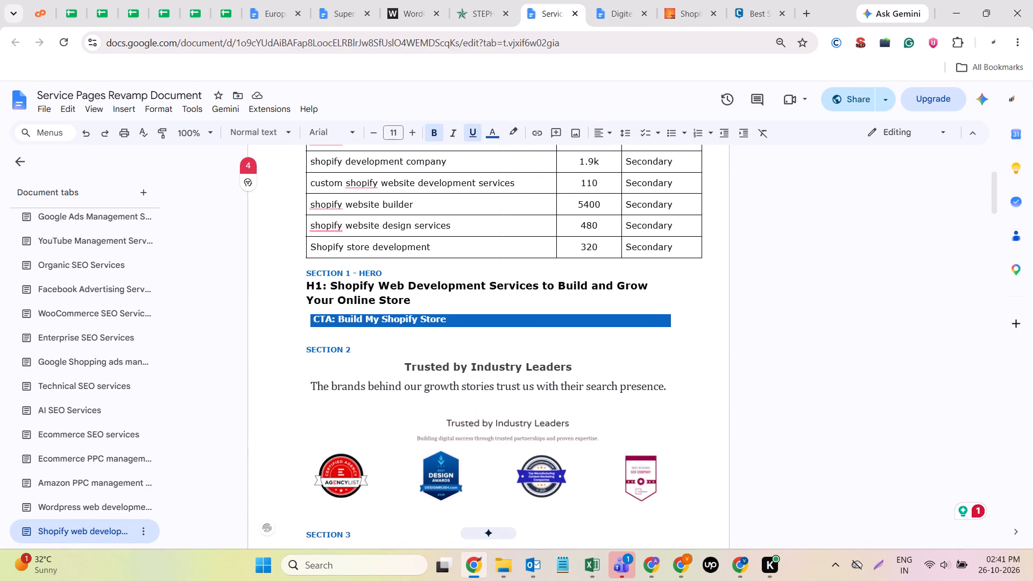
scroll(433, 311, "down", 2)
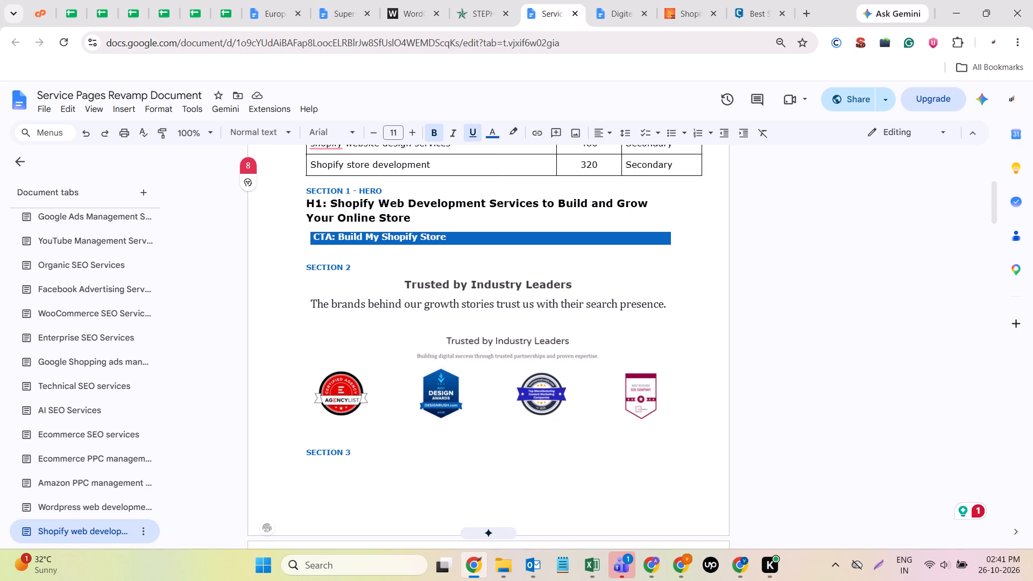
left_click_drag(403, 284, 674, 310)
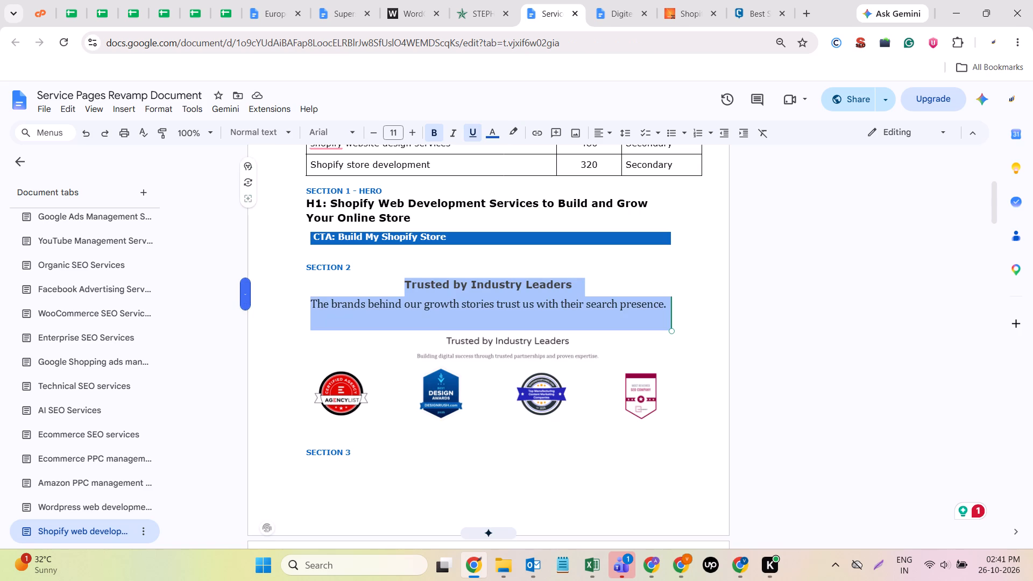
left_click_drag(674, 310, 667, 310)
key("ctrl+c")
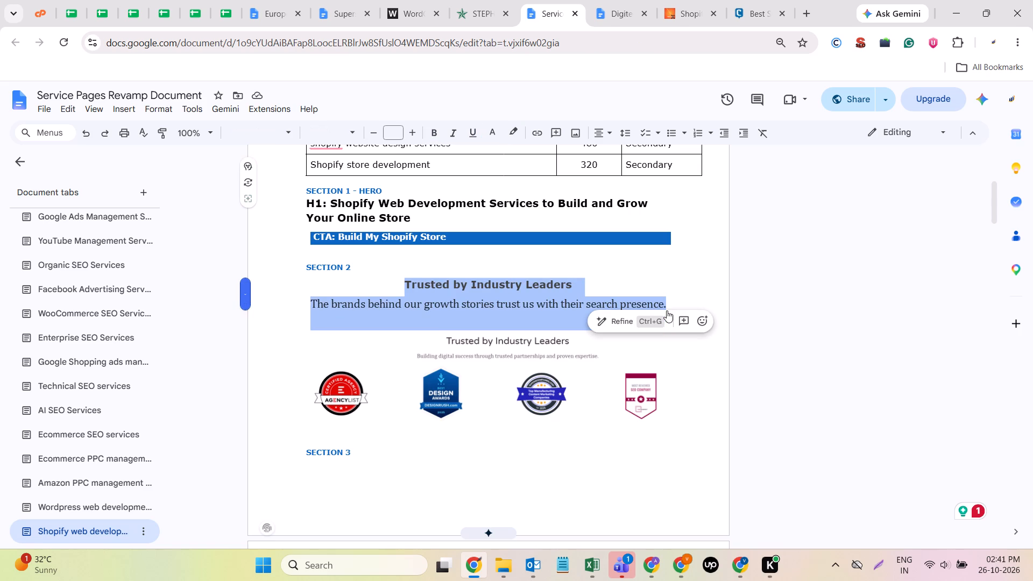
key("ctrl+c")
key("ctrl+c")
key("ctrl+c")
key("ctrl+c")
left_click(629, 18)
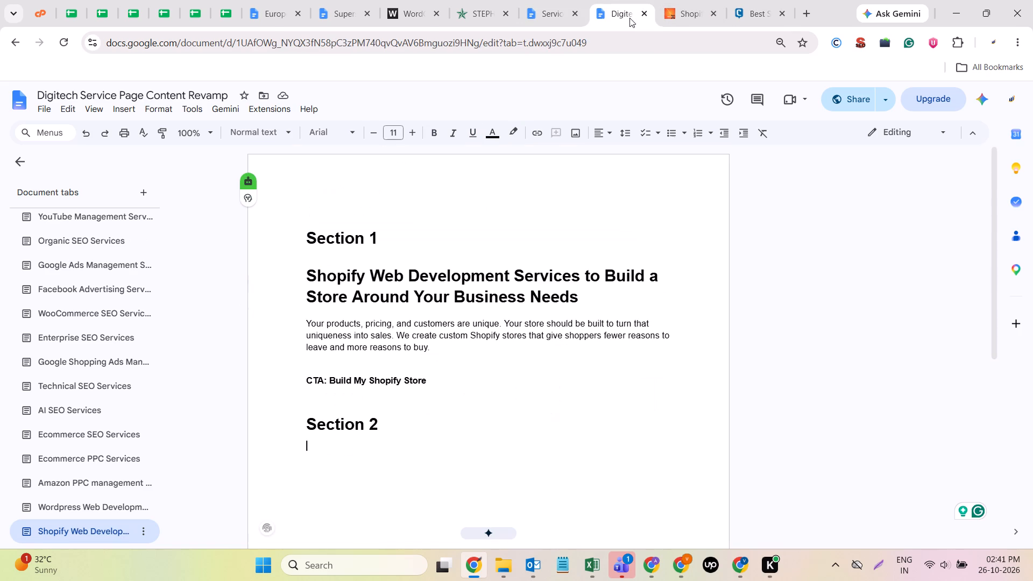
key("ctrl+v")
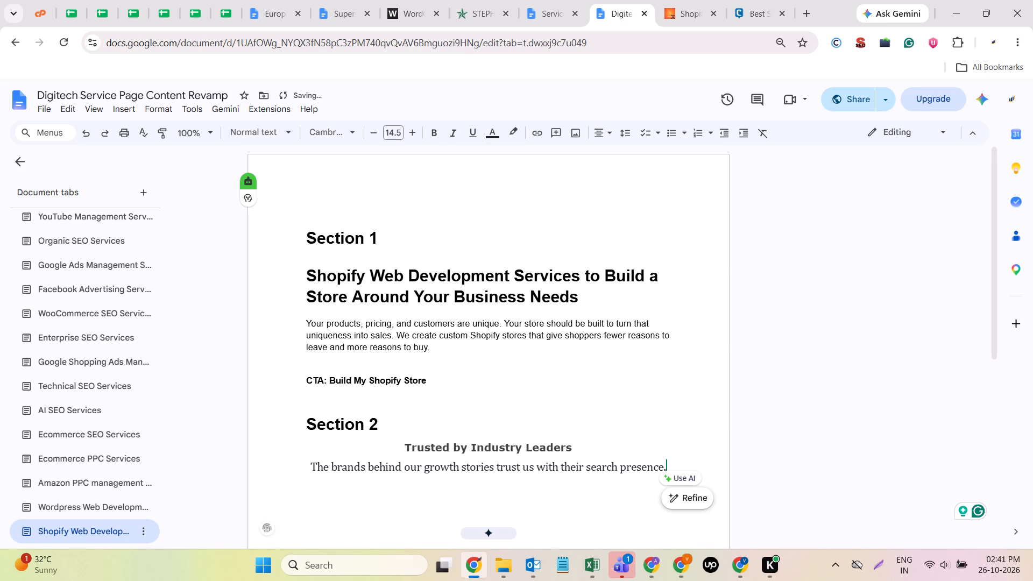
Format the "Trusted by Industry Leaders" line in Section 2 as a bold Heading 2.
left_click(439, 449)
key("ctrl+alt+2")
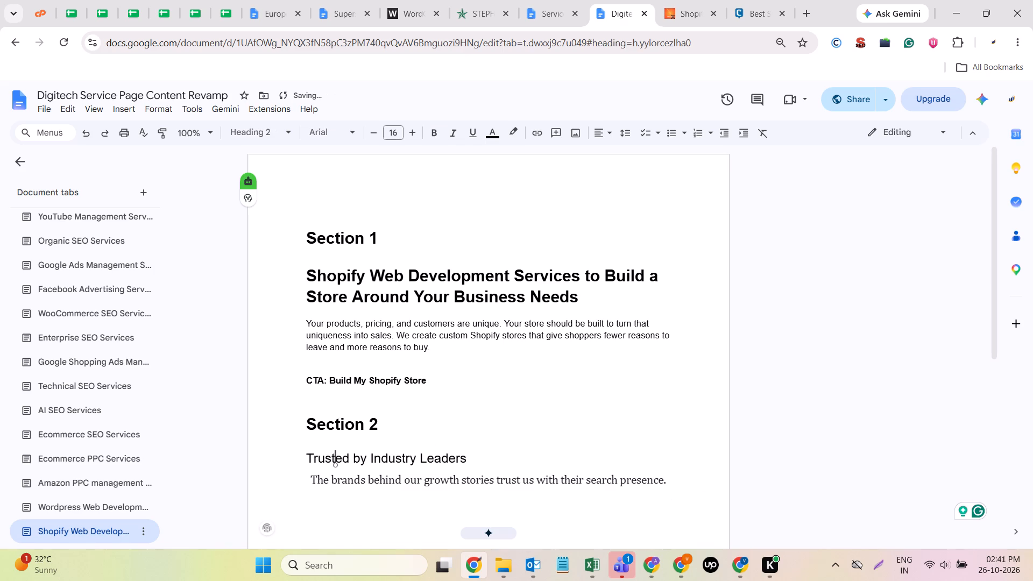
key("Up")
key("Up")
key("Left")
key("Down")
key("Left")
key("Left")
key("Left")
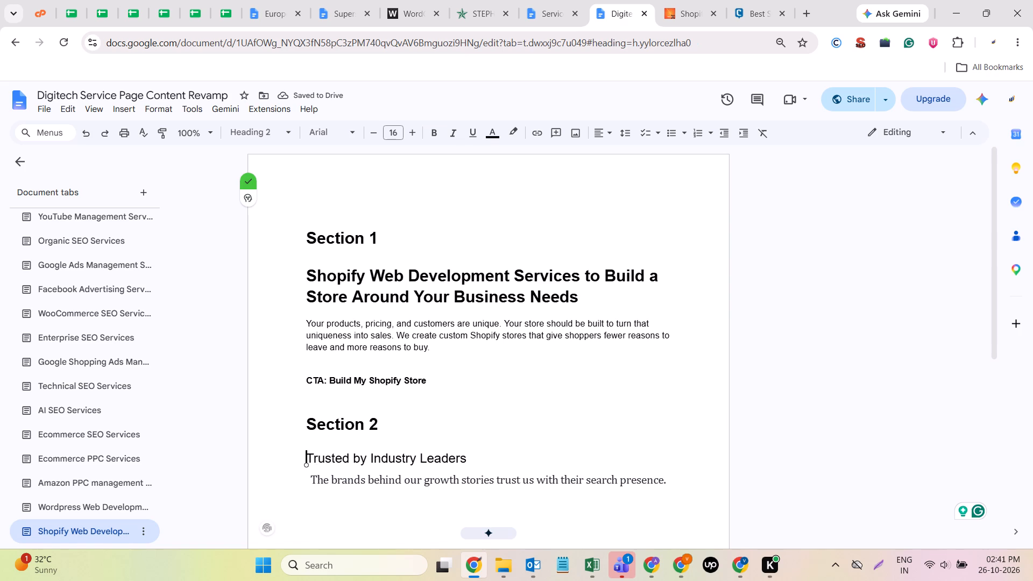
key("shift+Down")
key("shift+Left")
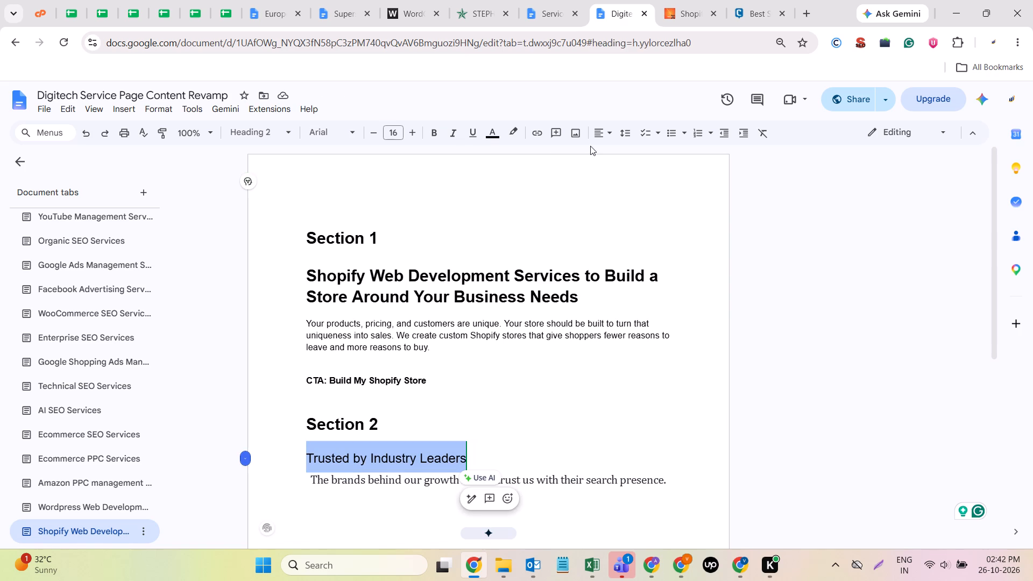
left_click(429, 139)
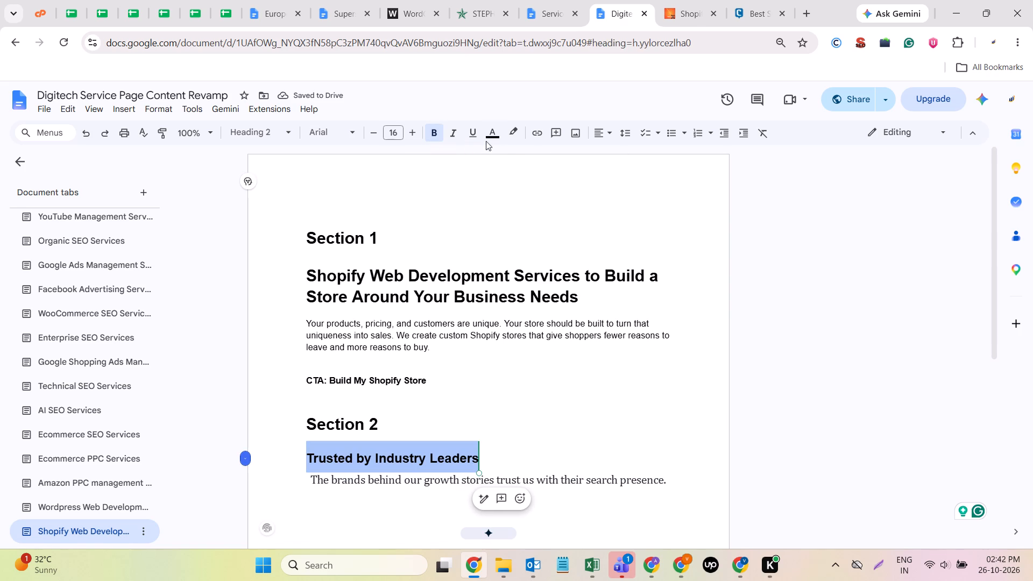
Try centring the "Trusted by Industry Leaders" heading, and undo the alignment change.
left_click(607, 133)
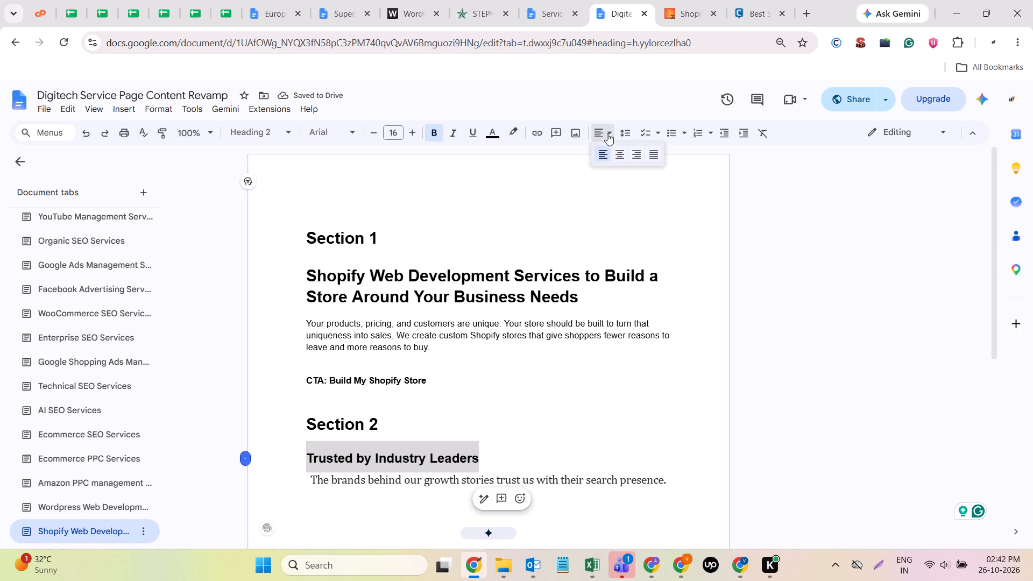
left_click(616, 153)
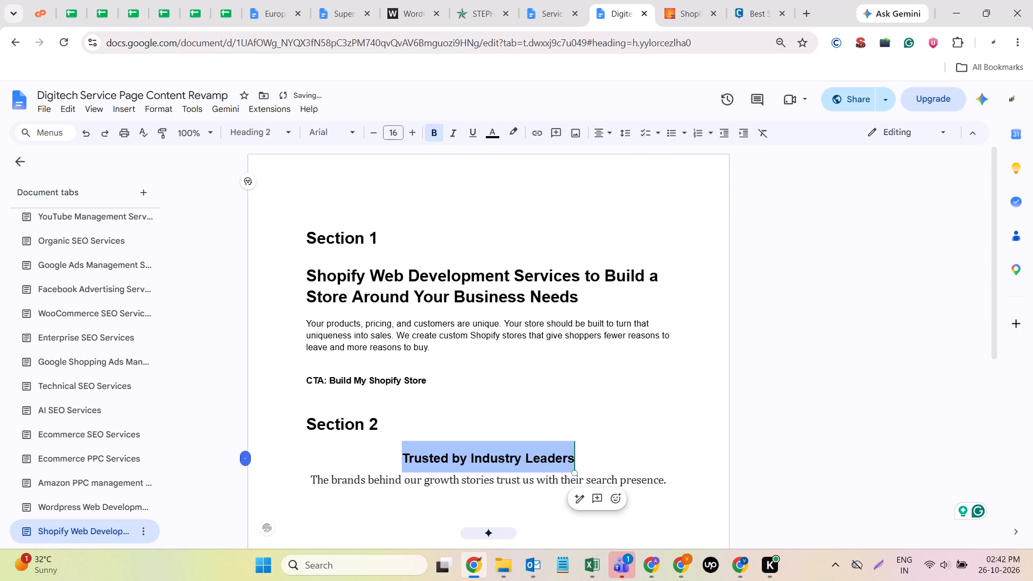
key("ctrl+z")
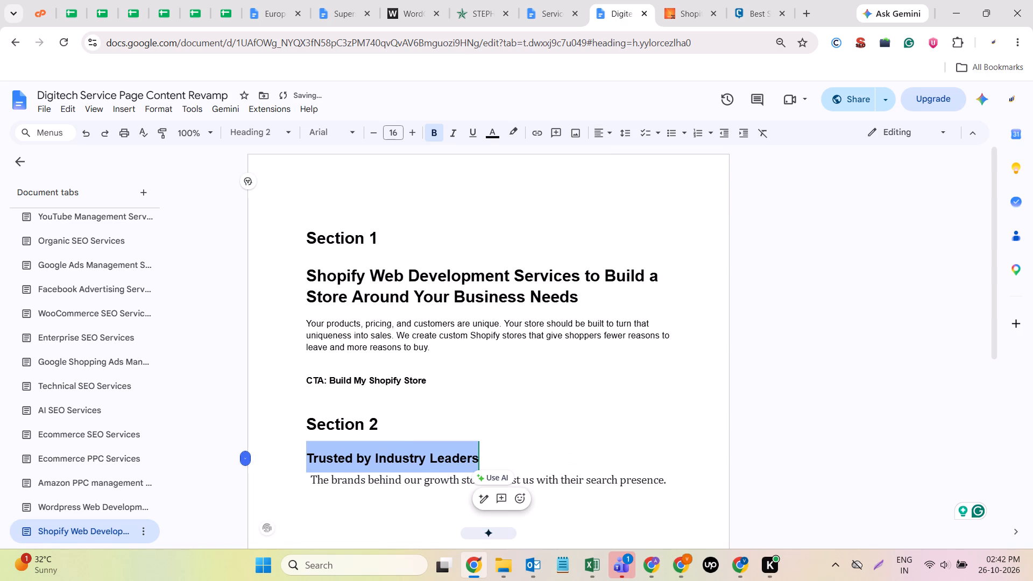
Apply the Normal text style to the sentence about the brands behind our growth stories under the Section 2 heading.
triple_click(557, 479)
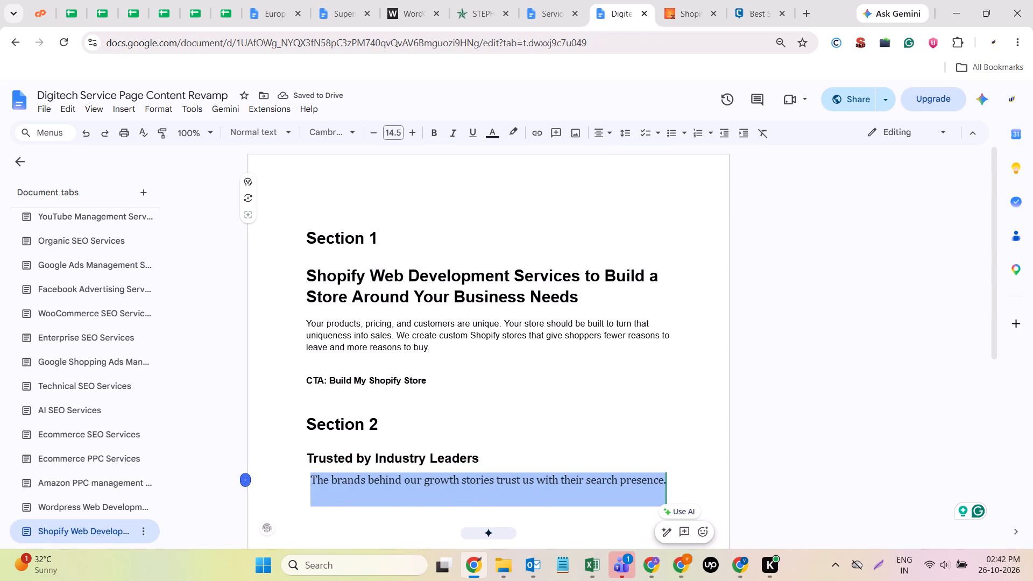
left_click(535, 325)
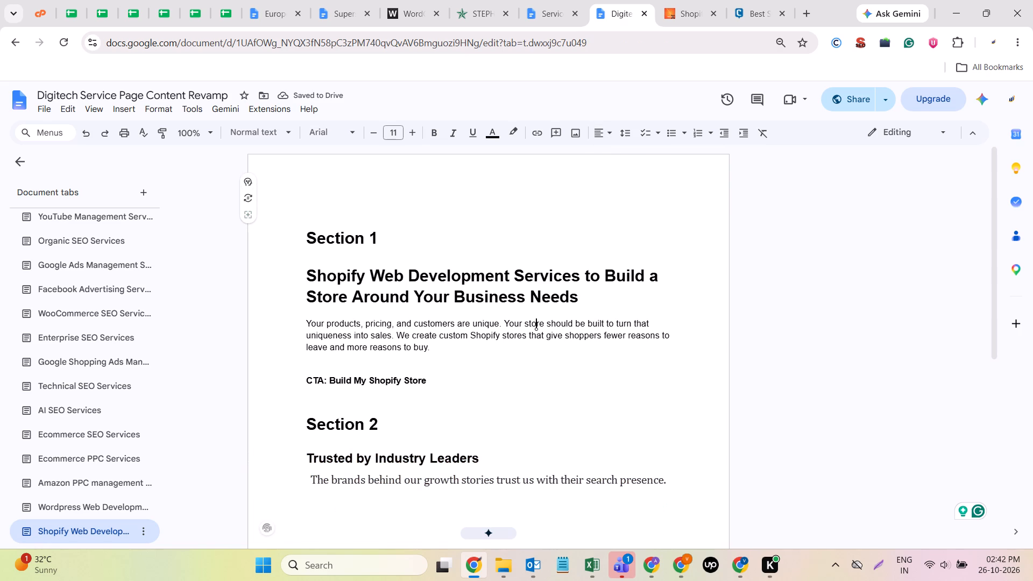
left_click(521, 482)
triple_click(521, 482)
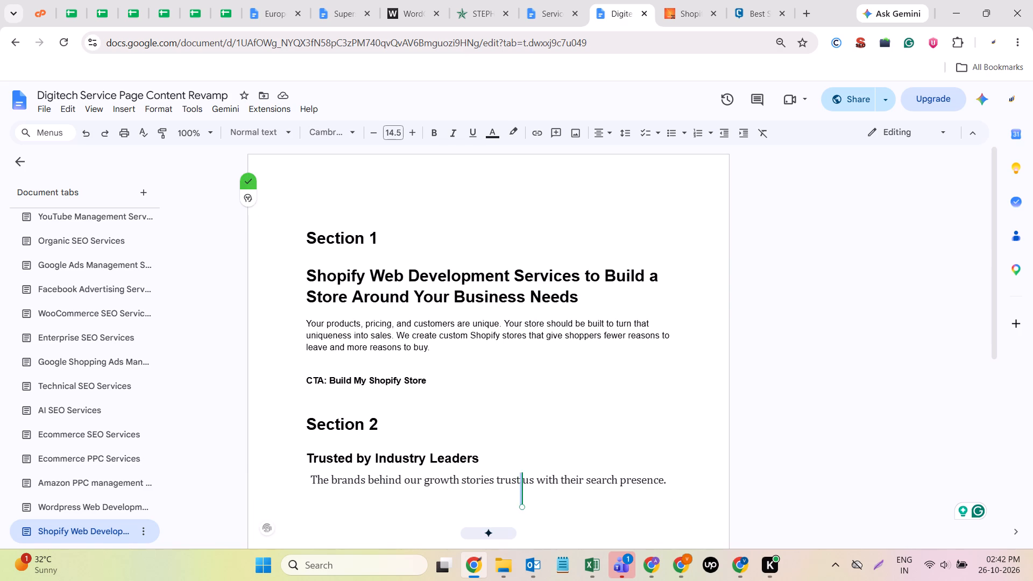
triple_click(521, 482)
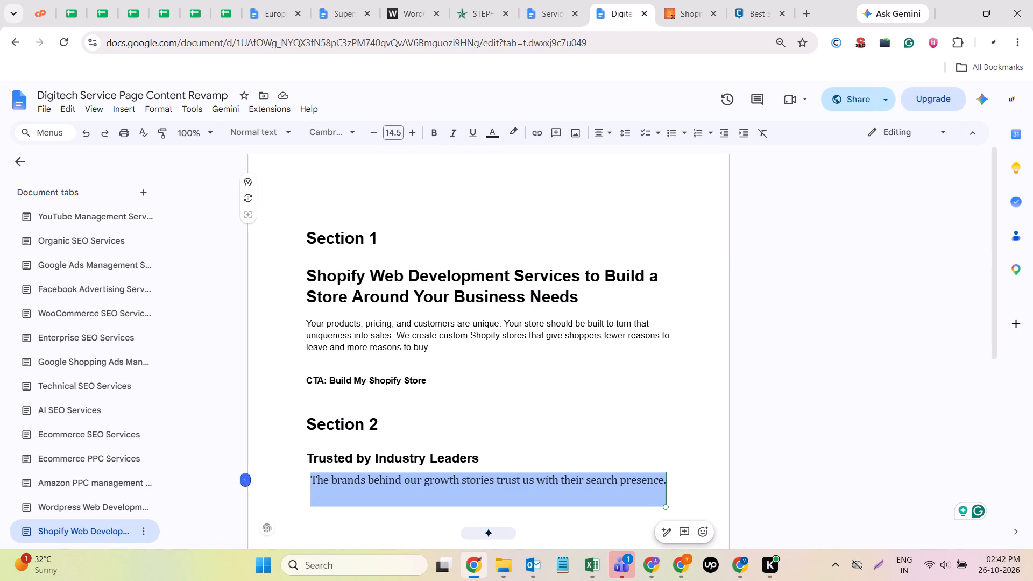
left_click(275, 137)
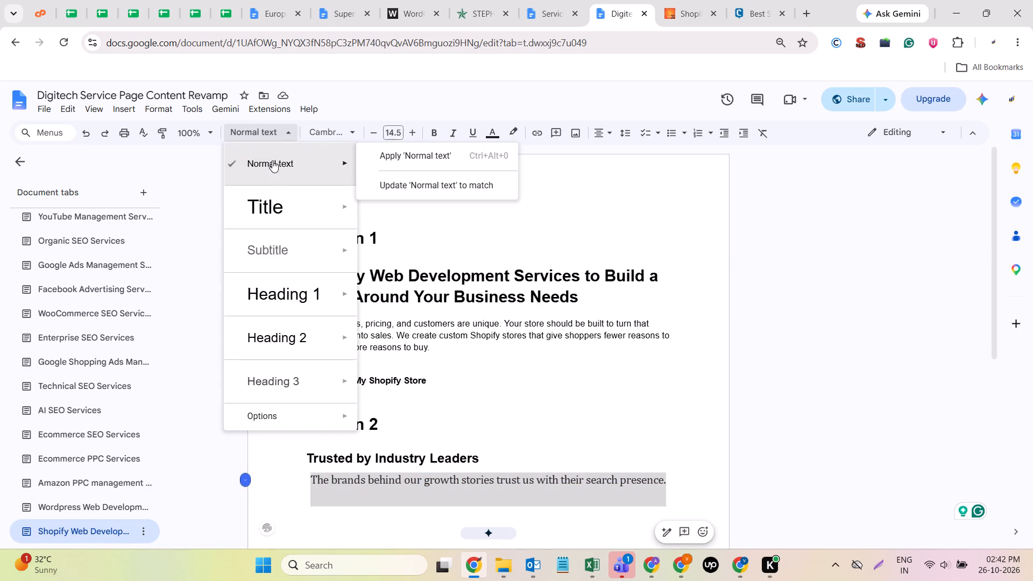
left_click(272, 160)
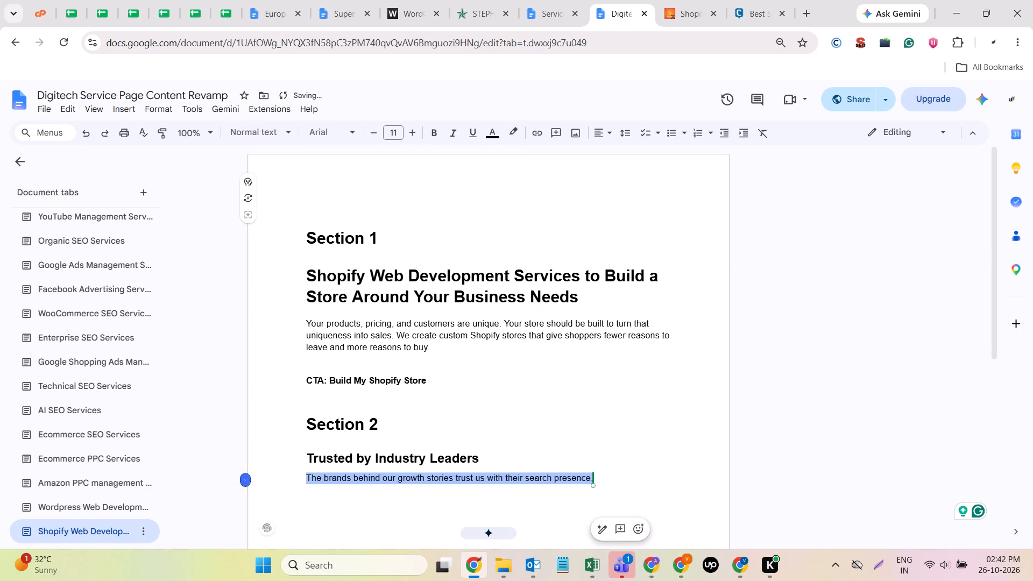
left_click(531, 436)
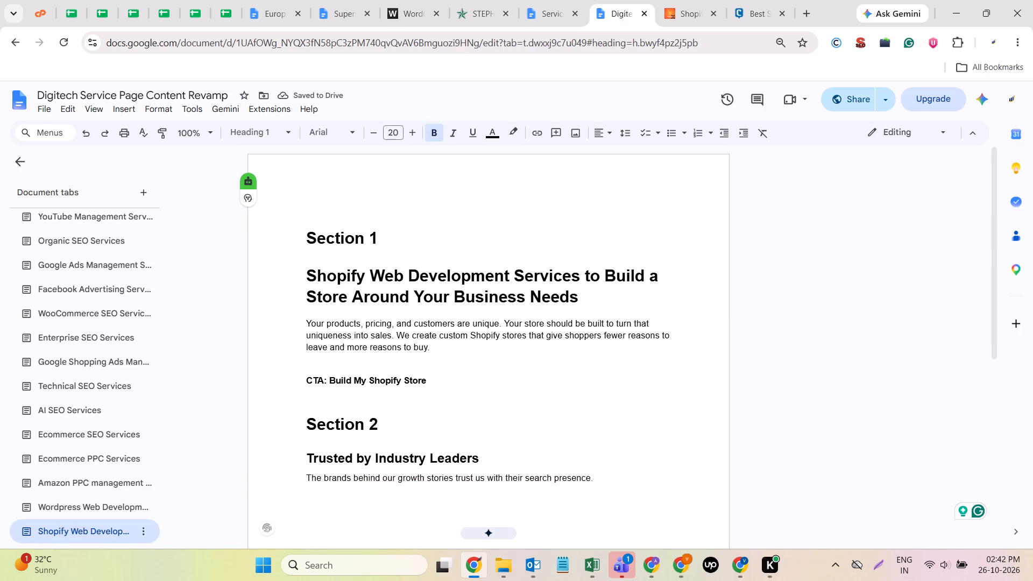
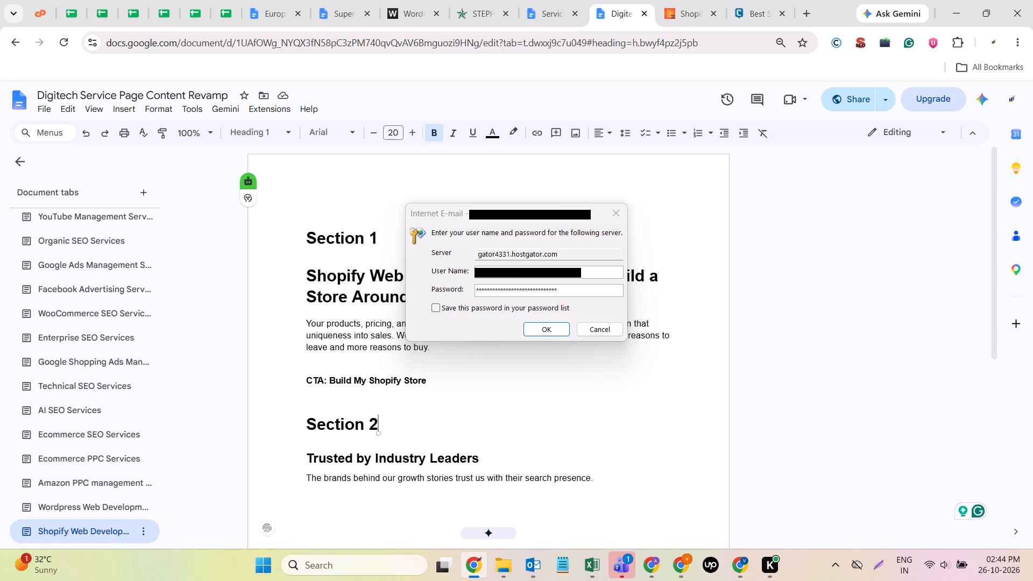
Cancel the e-mail account password prompt covering the document.
left_click(599, 330)
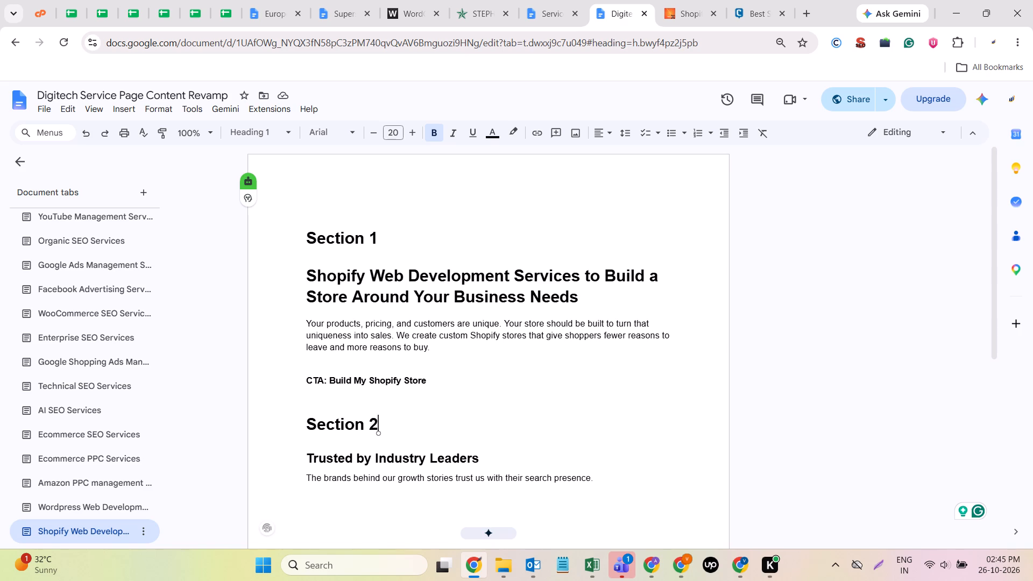
Add a bold Heading 1 reading "Section 3" below the Section 2 sentence, followed by a new line.
scroll(551, 421, "down", 2)
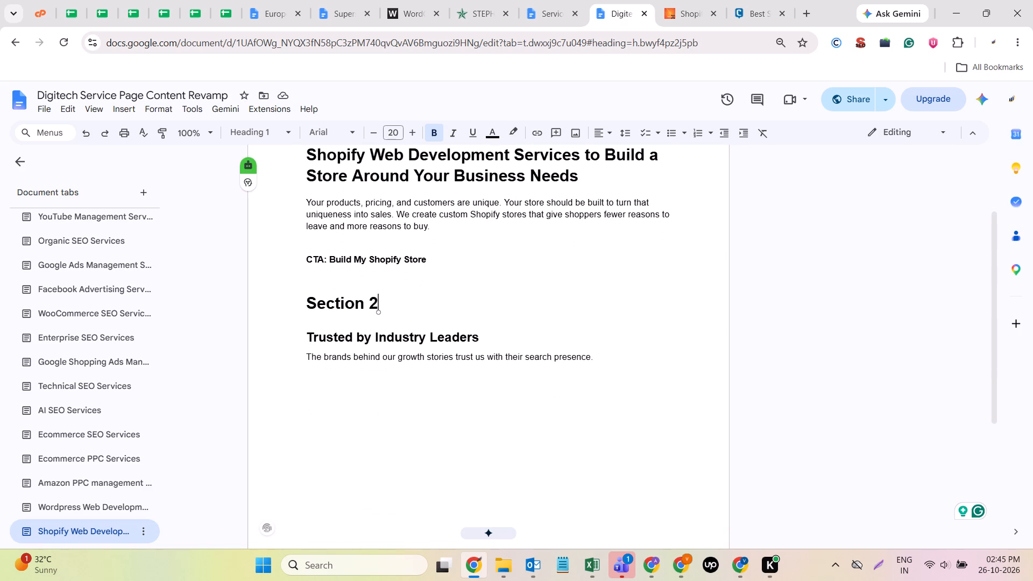
key("Down")
key("Down")
key("Down")
key("Return")
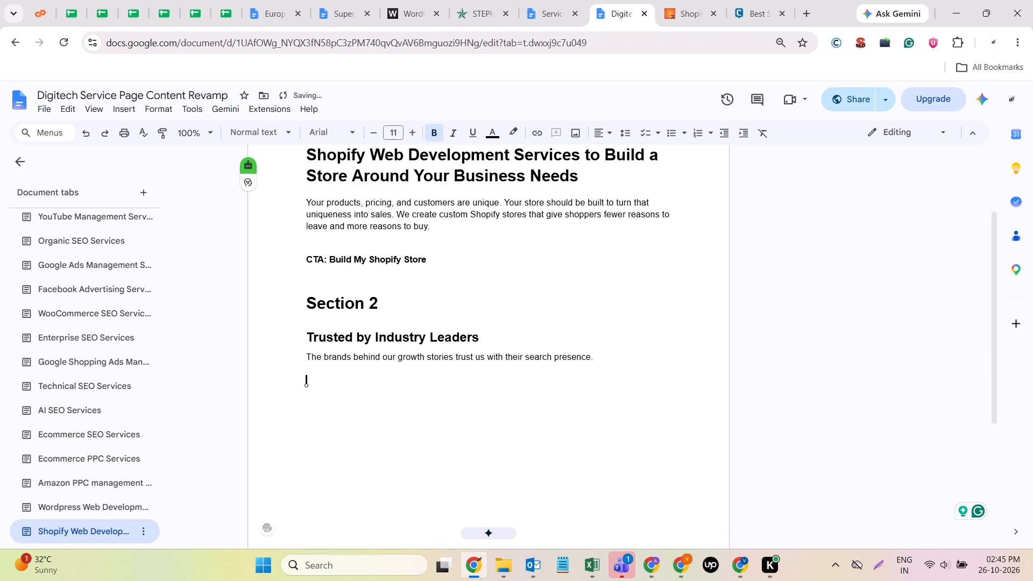
key("ctrl+alt+1")
key("ctrl+b")
type("Section 3")
key("Return")
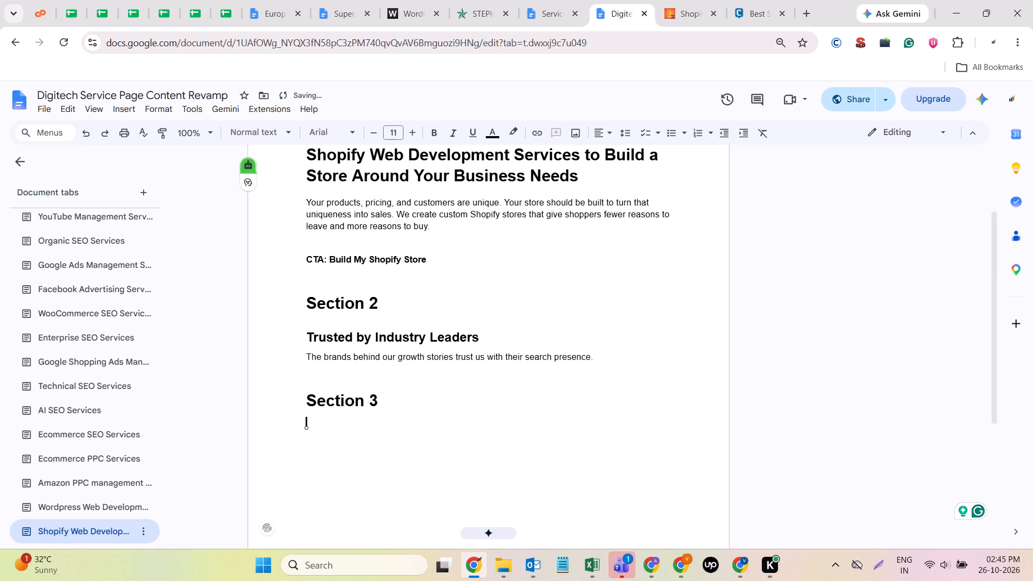
Switch to Service Pages Revamp Document and examine Section 3's H2 heading and H3 service list for the Shopify page.
left_click(551, 17)
scroll(495, 303, "down", 2)
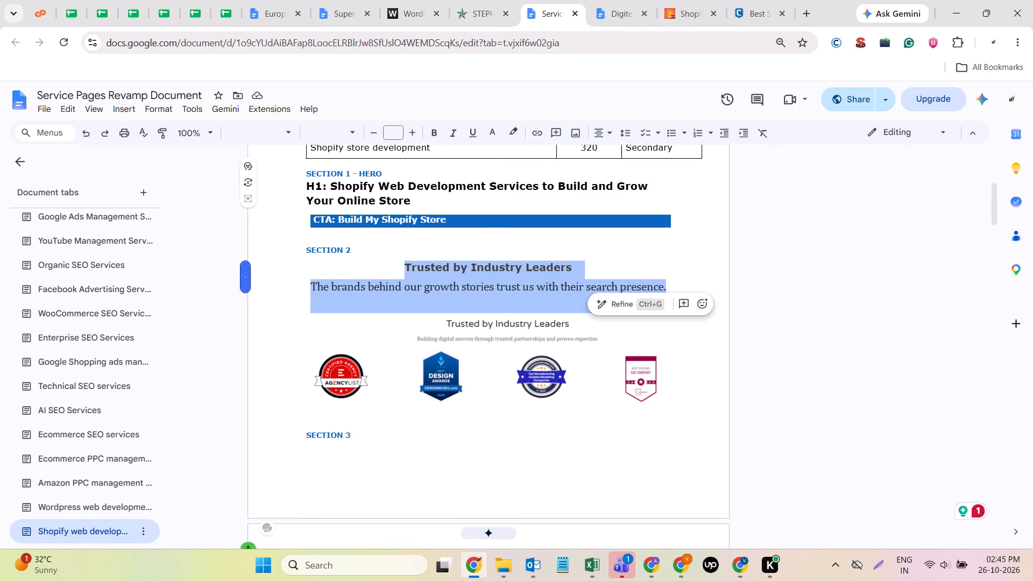
scroll(495, 303, "down", 2)
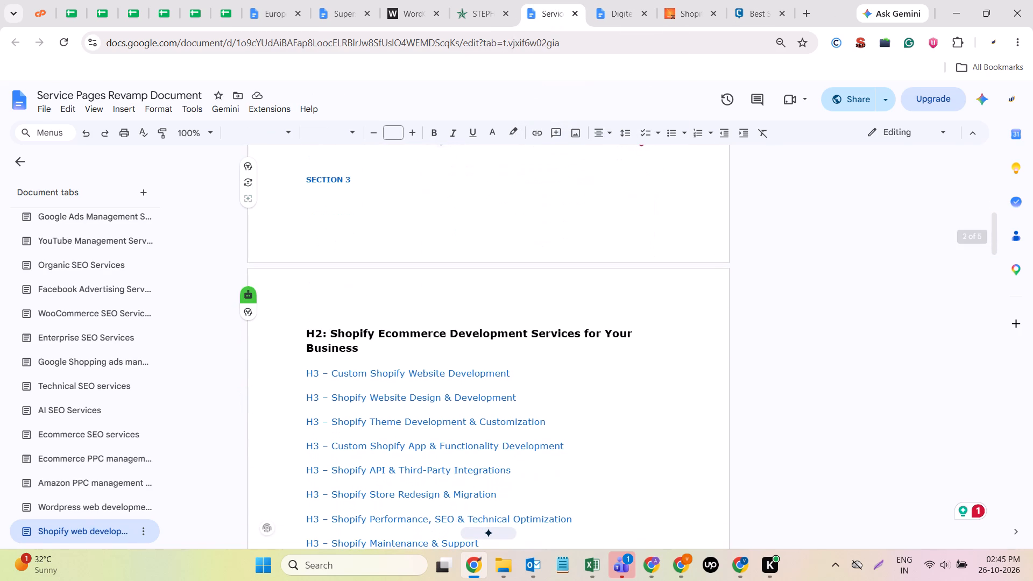
left_click(393, 350)
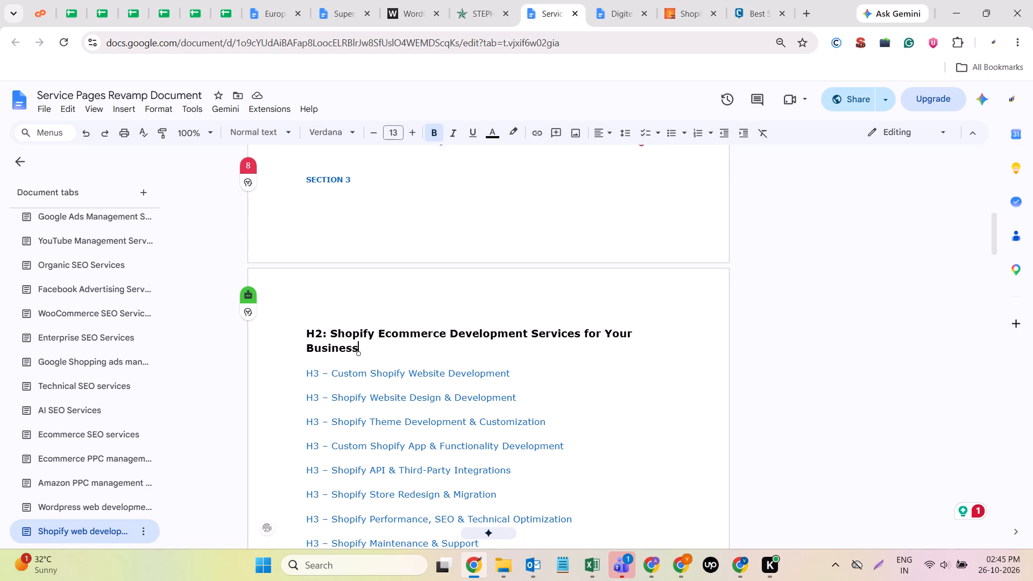
scroll(393, 350, "down", 3)
scroll(393, 350, "up", 1)
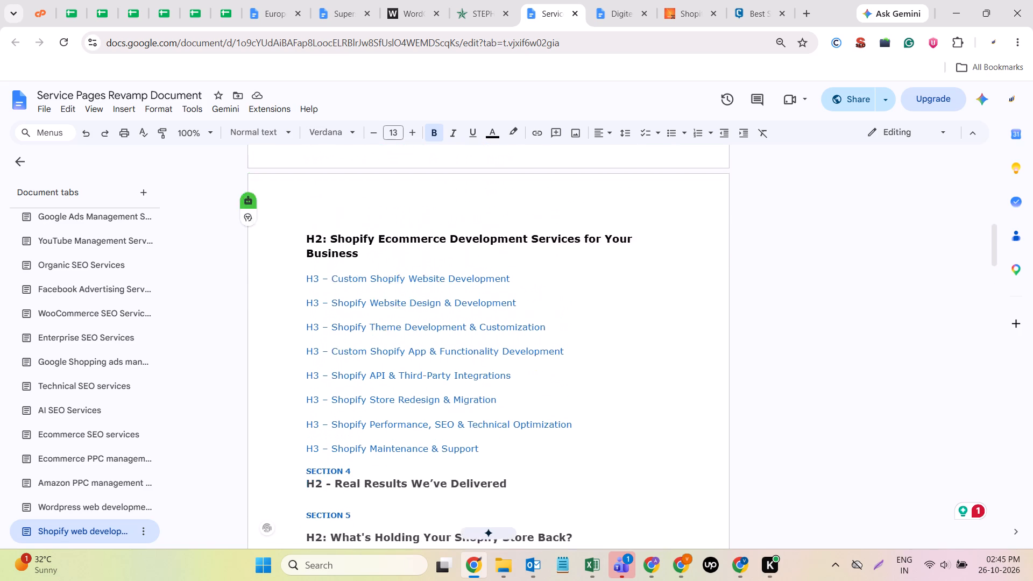
scroll(393, 350, "up", 8)
scroll(393, 350, "down", 1)
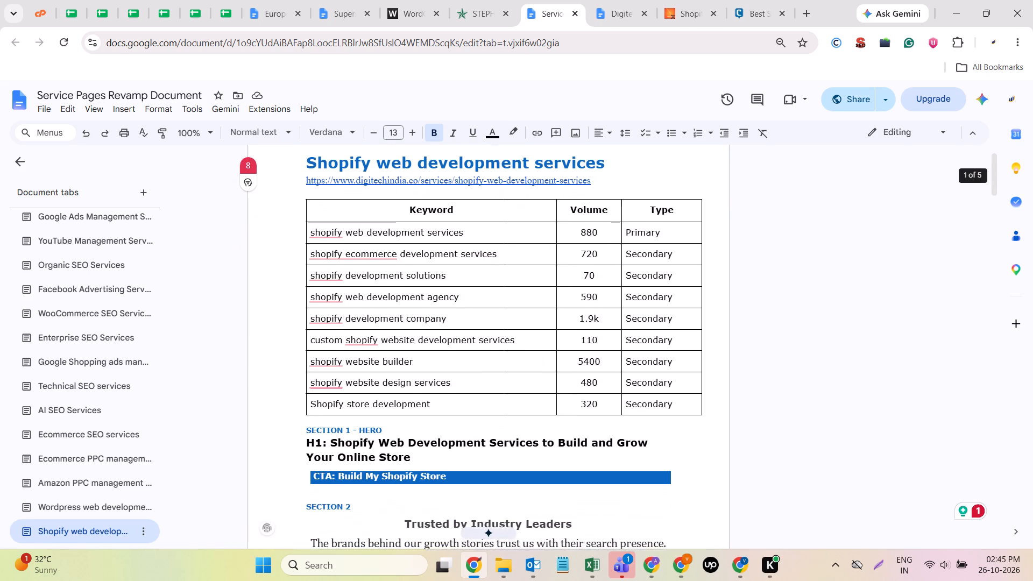
scroll(393, 350, "down", 1)
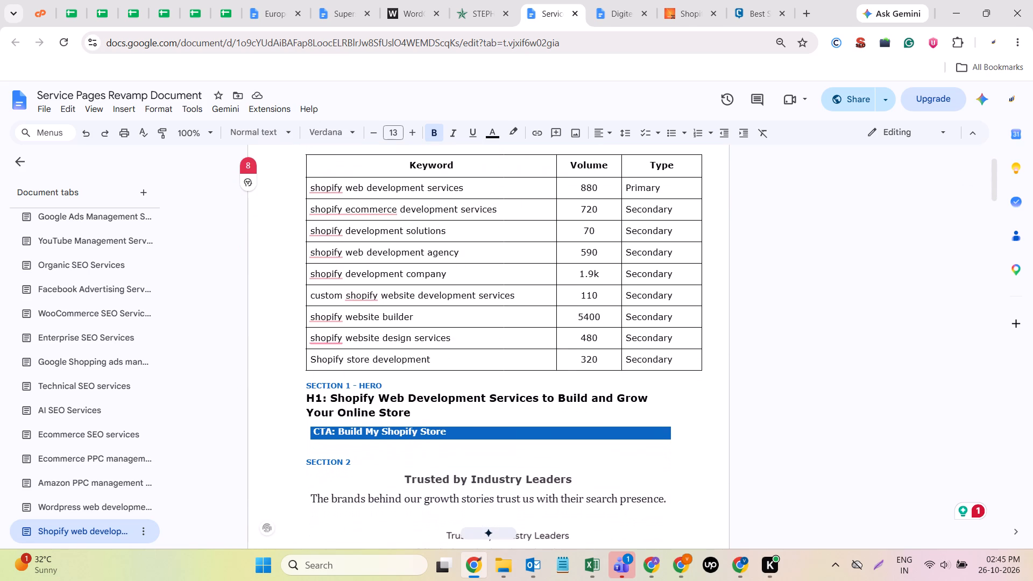
scroll(393, 350, "down", 9)
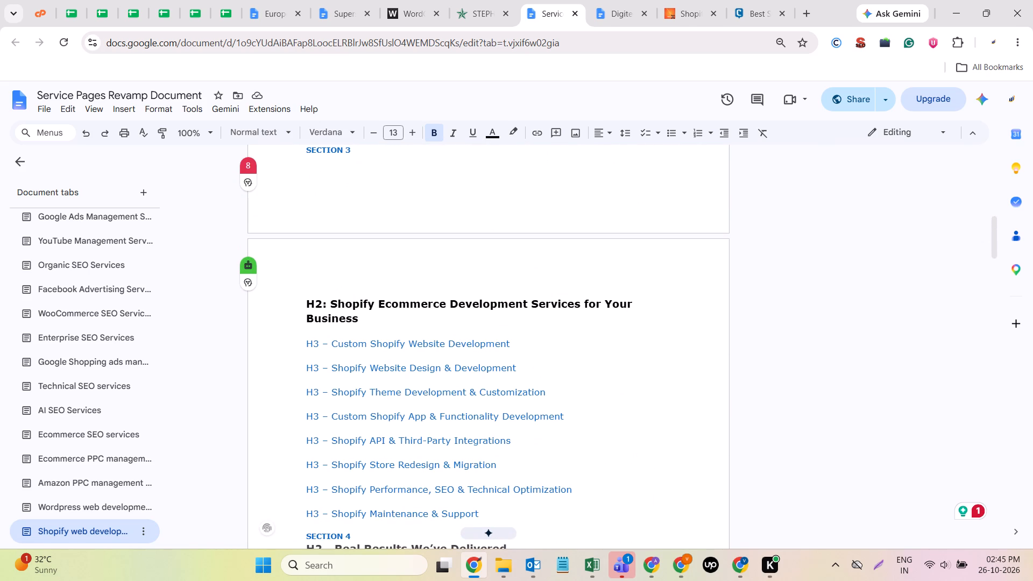
scroll(527, 324, "down", 1)
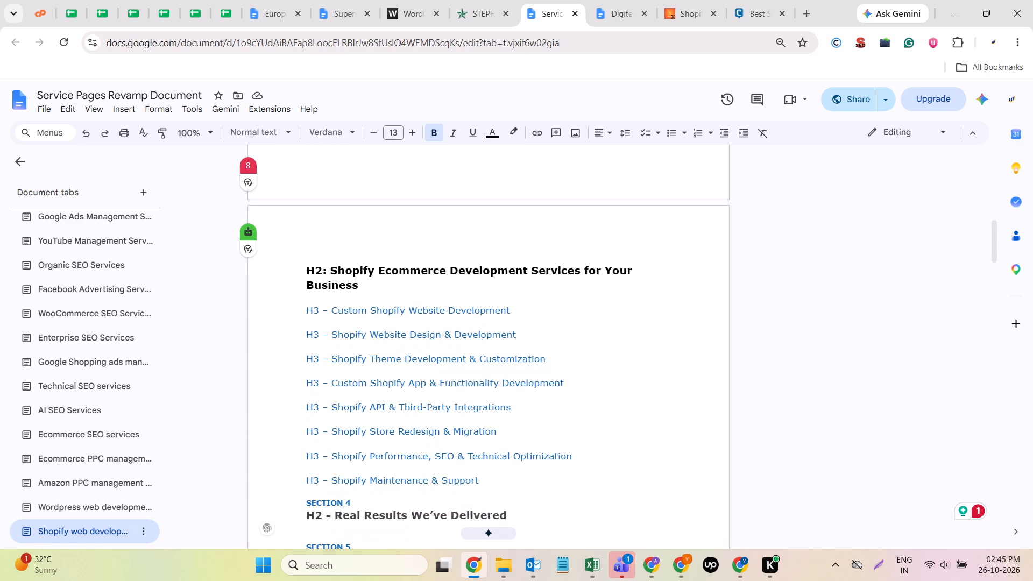
scroll(577, 336, "down", 2)
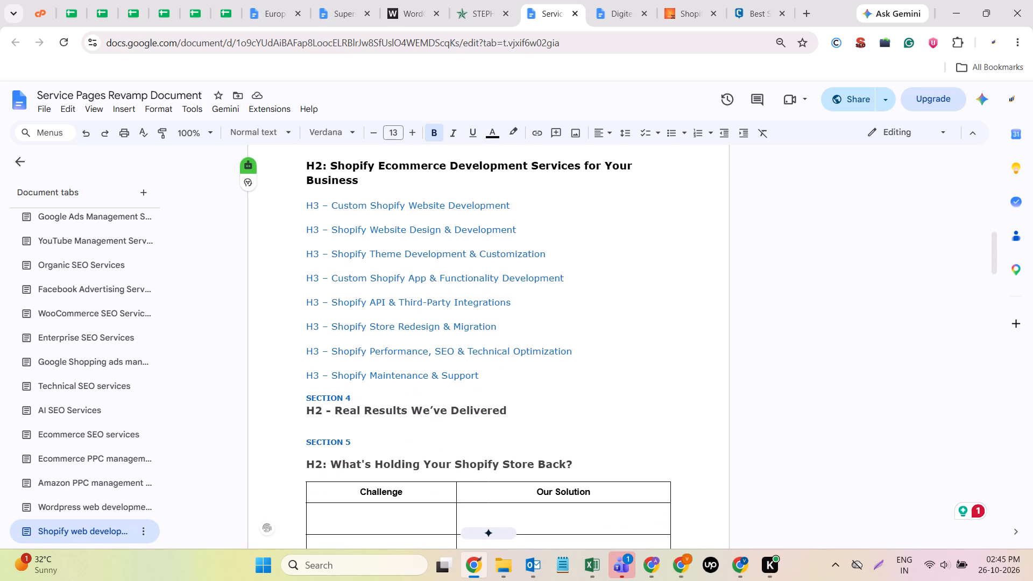
scroll(567, 233, "down", 1)
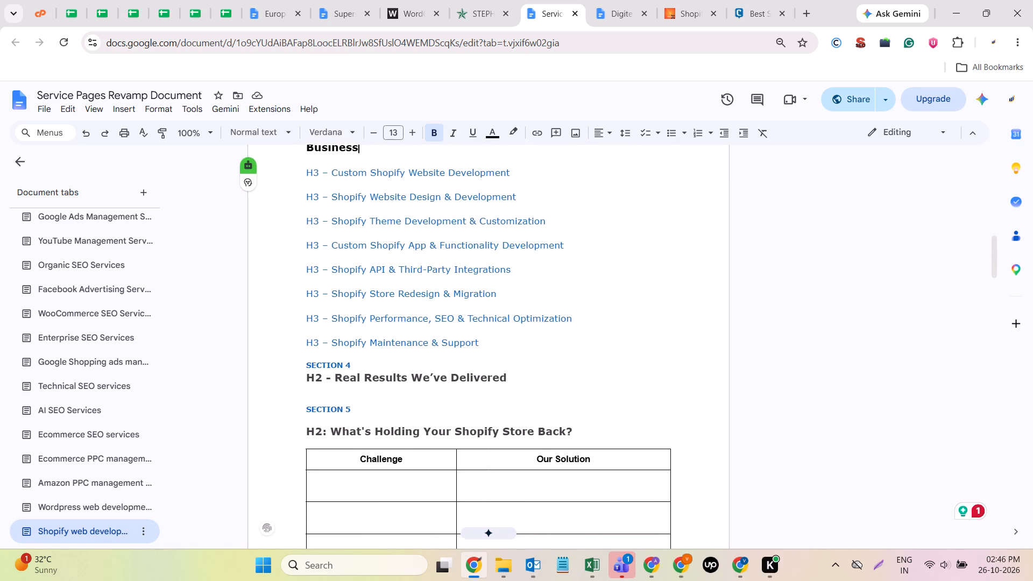
scroll(567, 233, "down", 1)
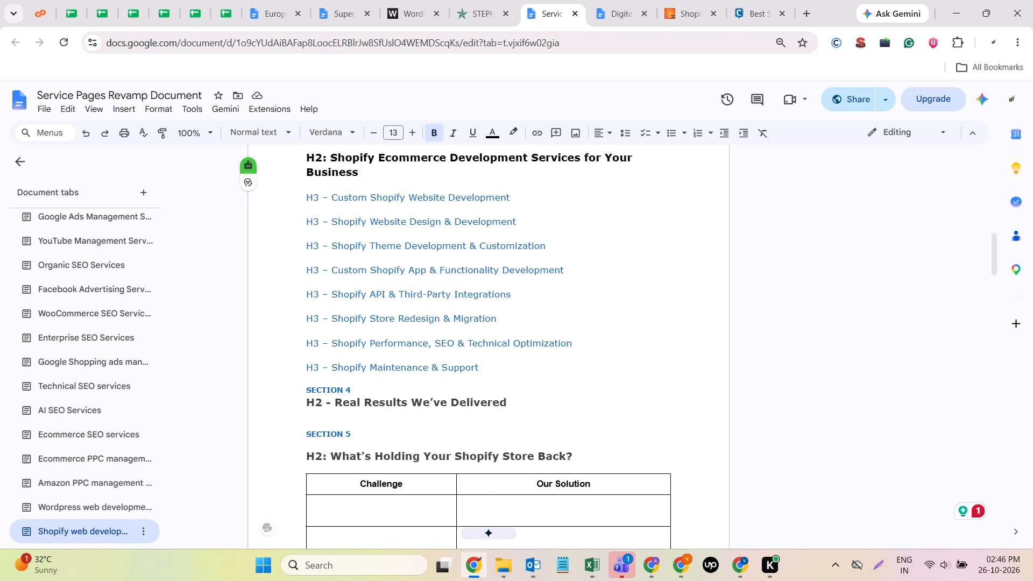
scroll(588, 239, "down", 1)
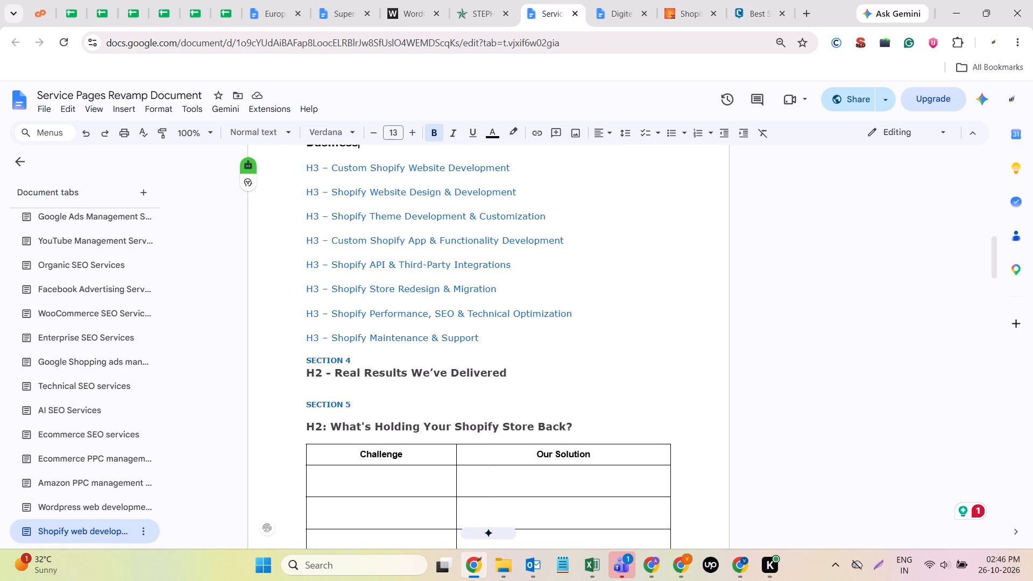
scroll(563, 302, "down", 1)
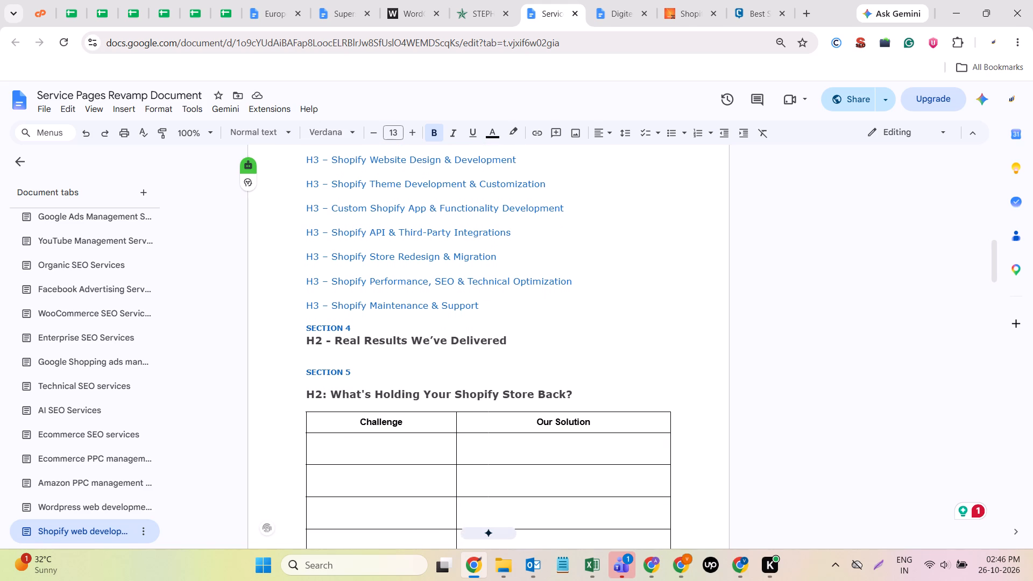
scroll(563, 302, "up", 2)
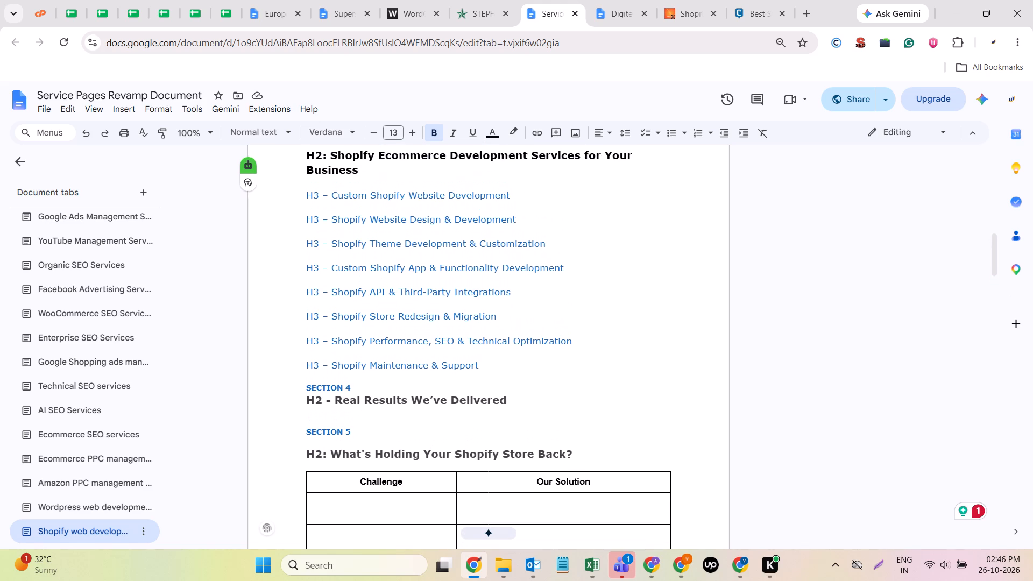
scroll(563, 302, "up", 1)
scroll(590, 256, "up", 1)
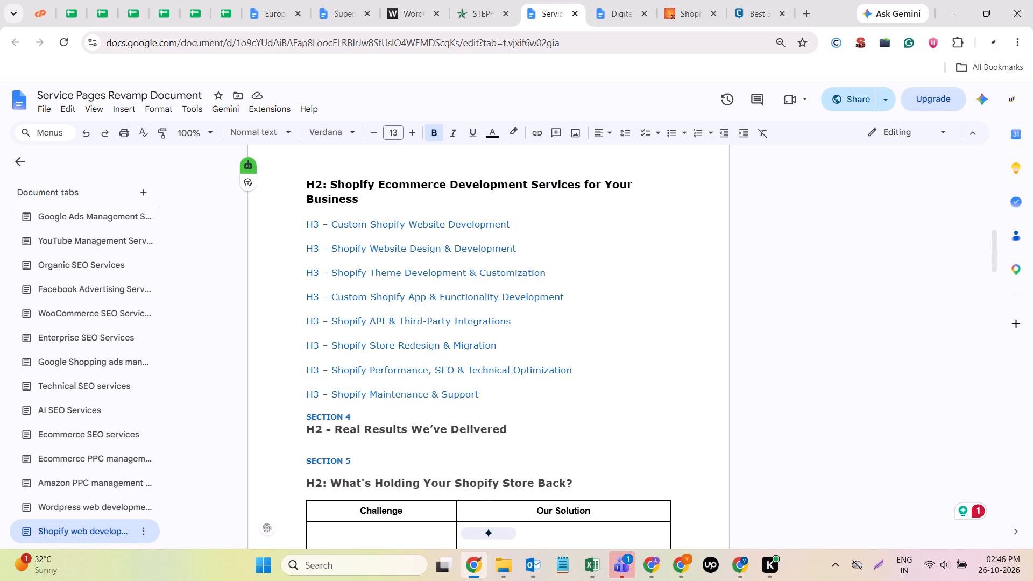
scroll(590, 256, "up", 1)
scroll(590, 256, "down", 2)
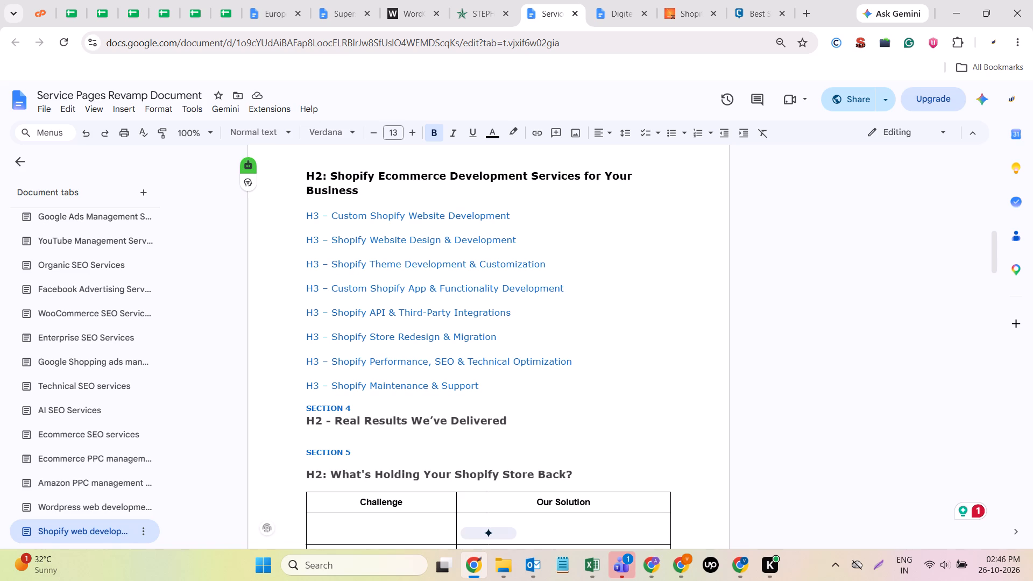
scroll(628, 337, "up", 2)
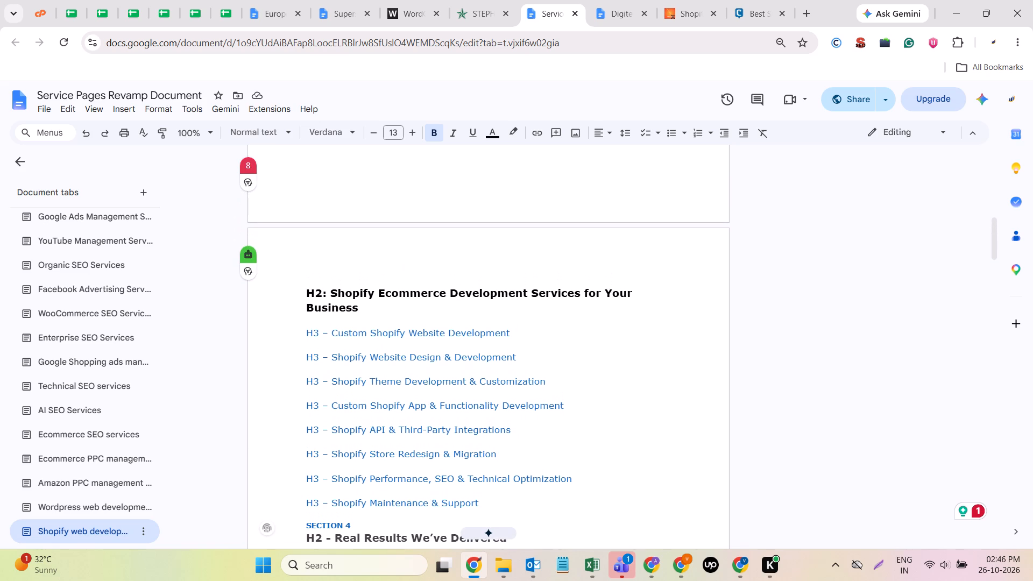
scroll(571, 330, "up", 2)
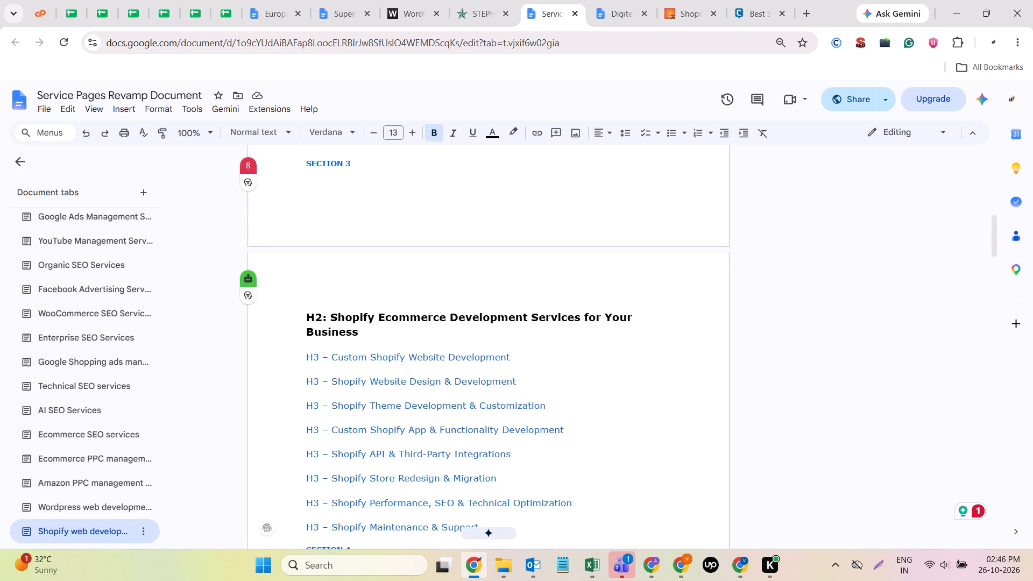
scroll(571, 330, "up", 6)
scroll(571, 330, "down", 1)
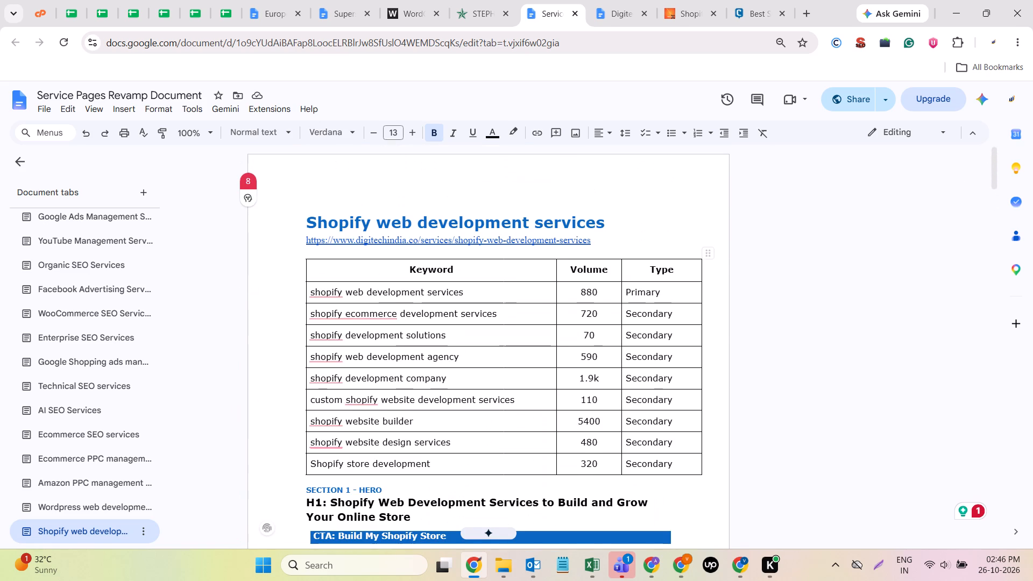
scroll(571, 330, "down", 2)
scroll(571, 330, "up", 1)
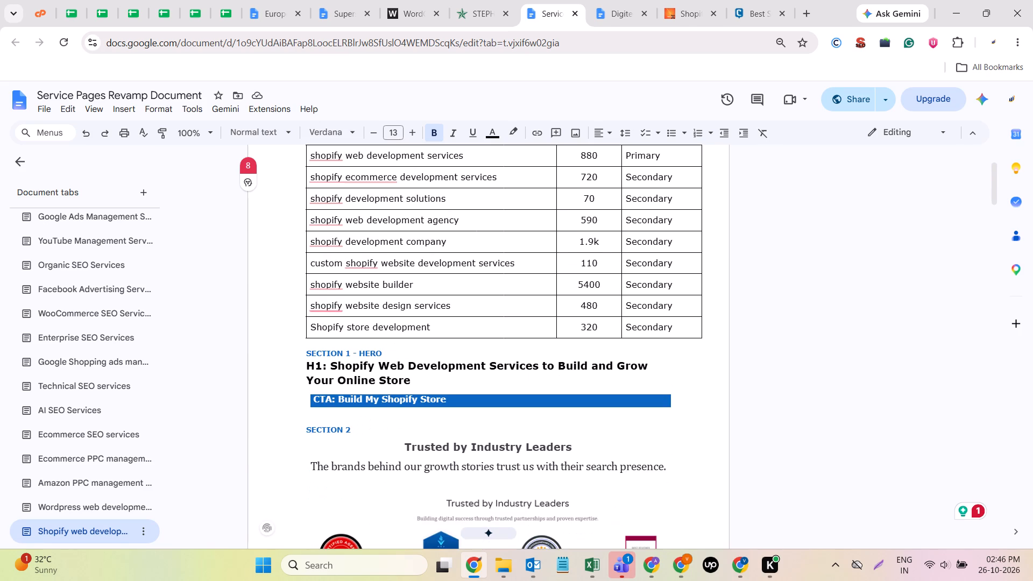
scroll(571, 330, "up", 1)
scroll(571, 330, "down", 1)
left_click(571, 330)
scroll(571, 330, "down", 1)
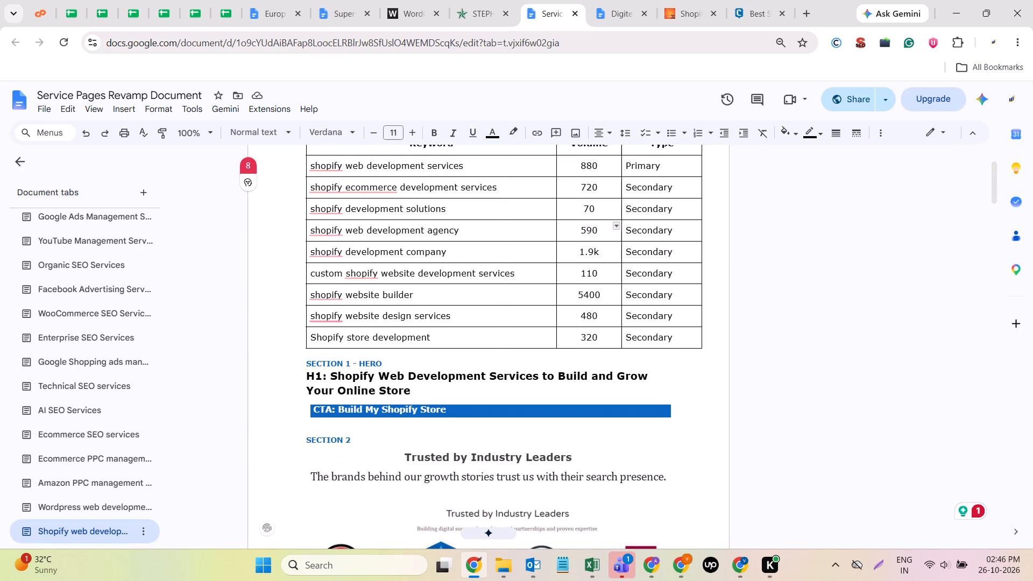
left_click(496, 310)
left_click(496, 307)
scroll(496, 302, "down", 1)
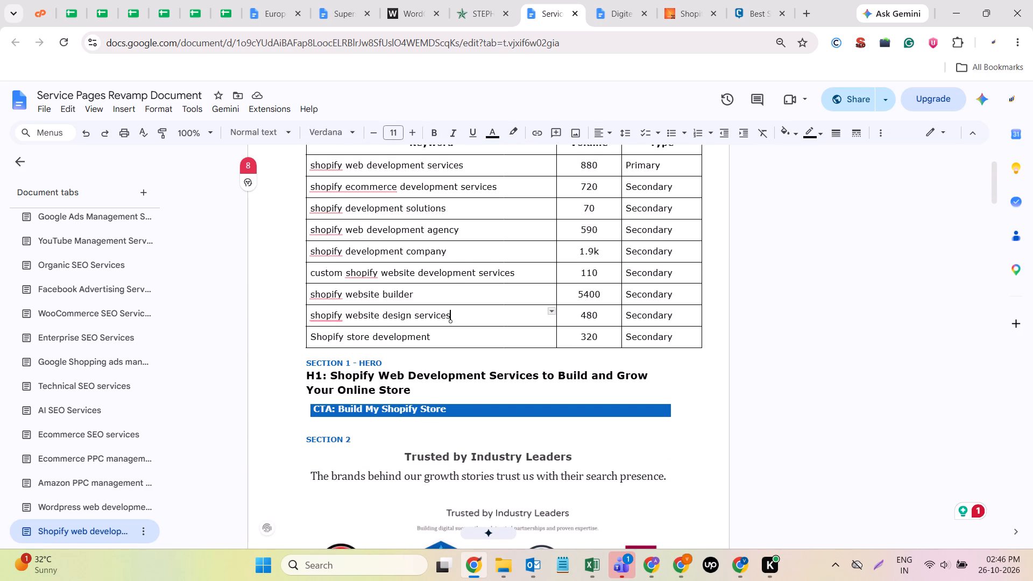
scroll(496, 302, "down", 1)
left_click(520, 332)
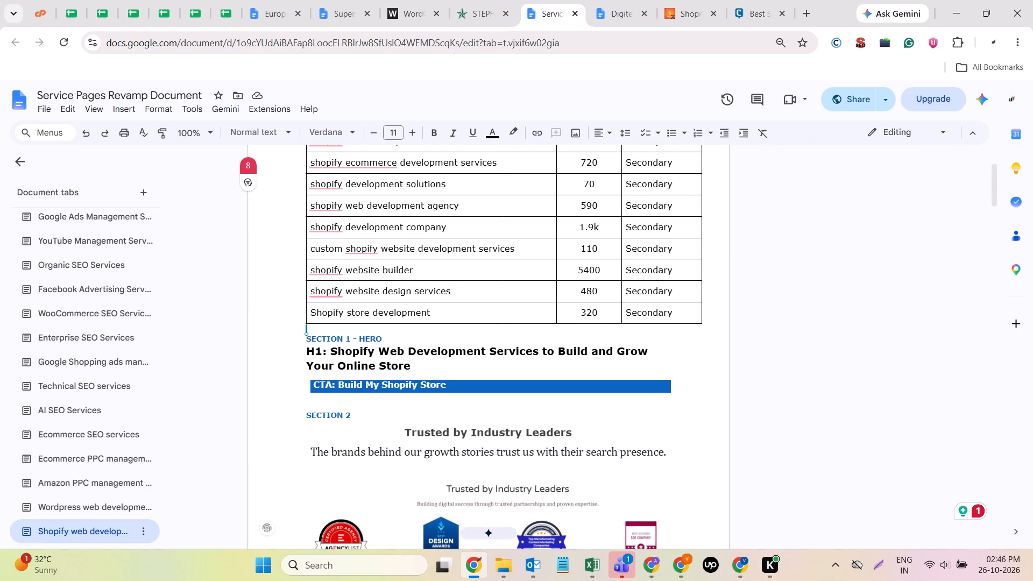
scroll(520, 332, "down", 3)
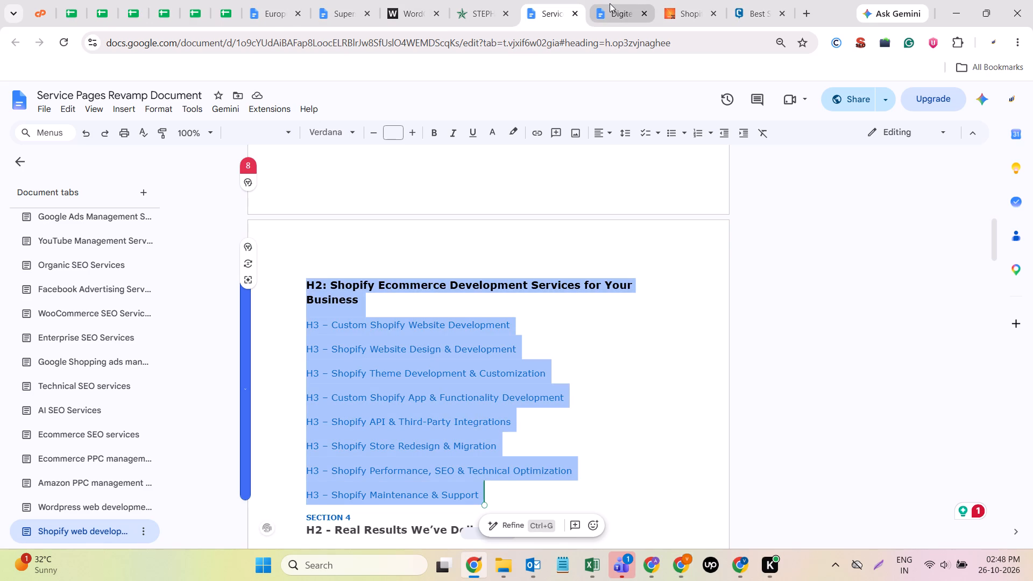
key("ctrl+v")
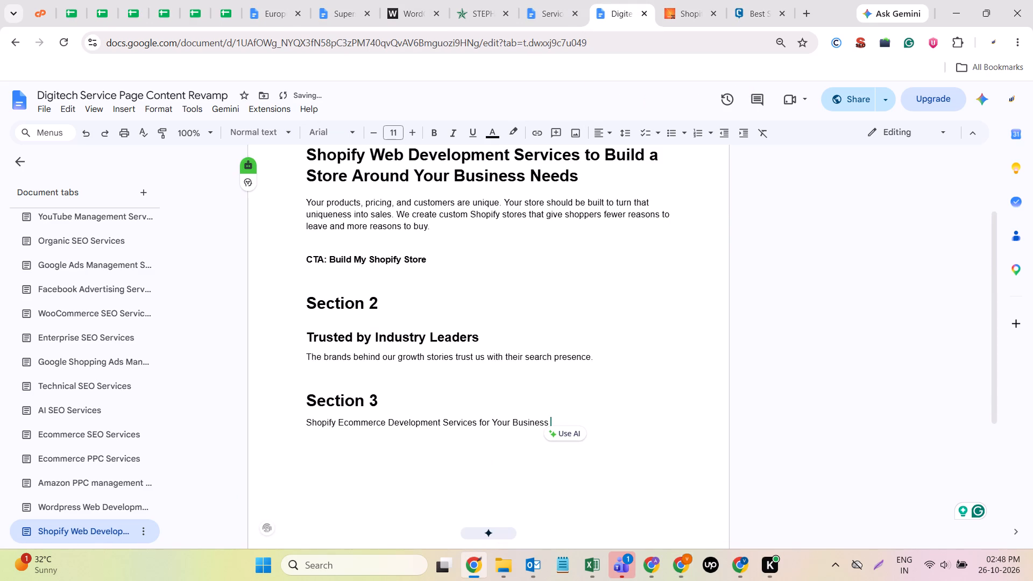
Format the pasted services heading as bold Heading 2 and add a new normal-text line below it.
double_click(385, 423)
triple_click(385, 425)
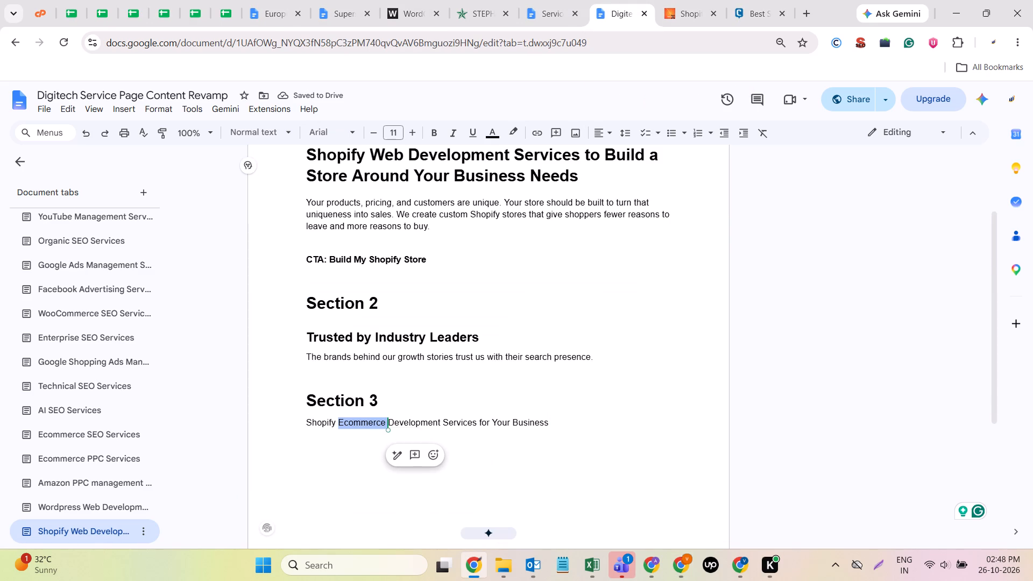
key("ctrl+alt+2")
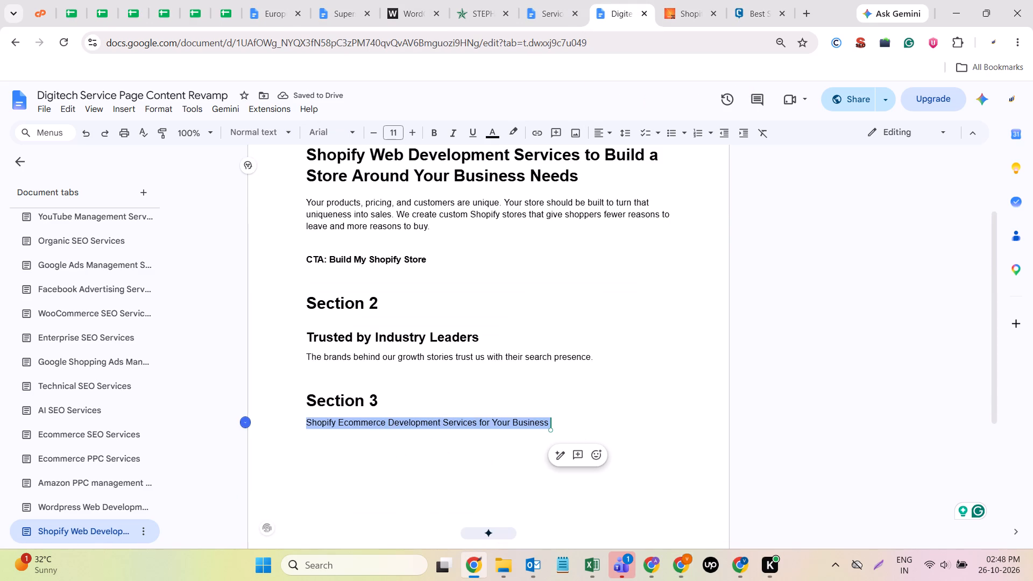
key("ctrl+b")
key("Right")
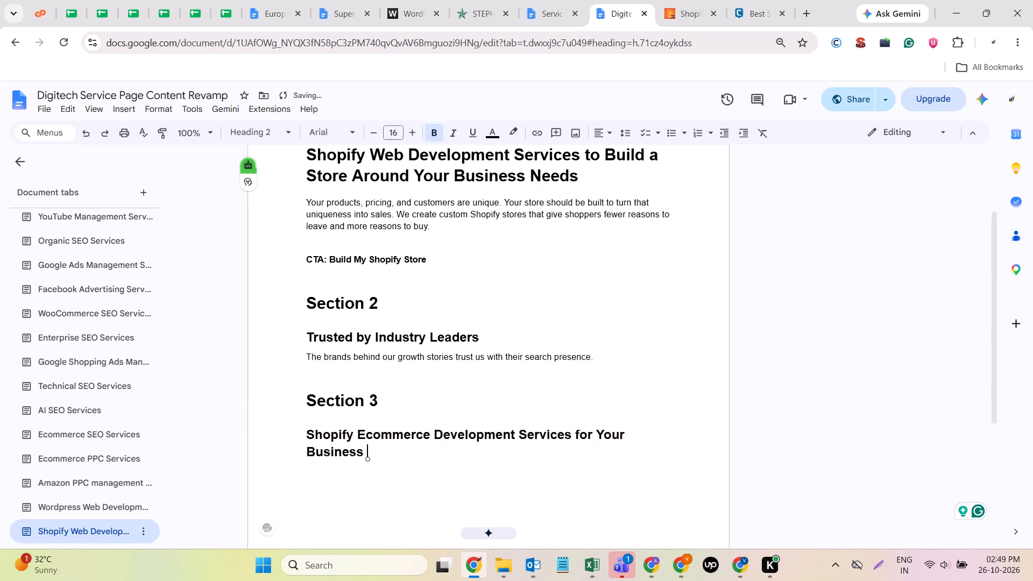
key("Down")
key("Left")
key("Up")
key("Up")
key("Down")
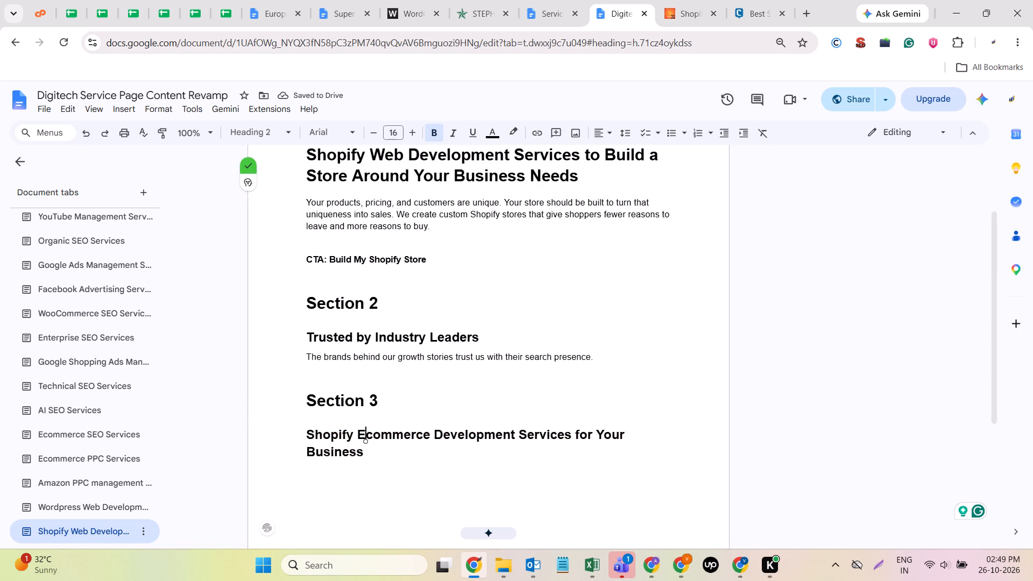
key("Down")
key("Return")
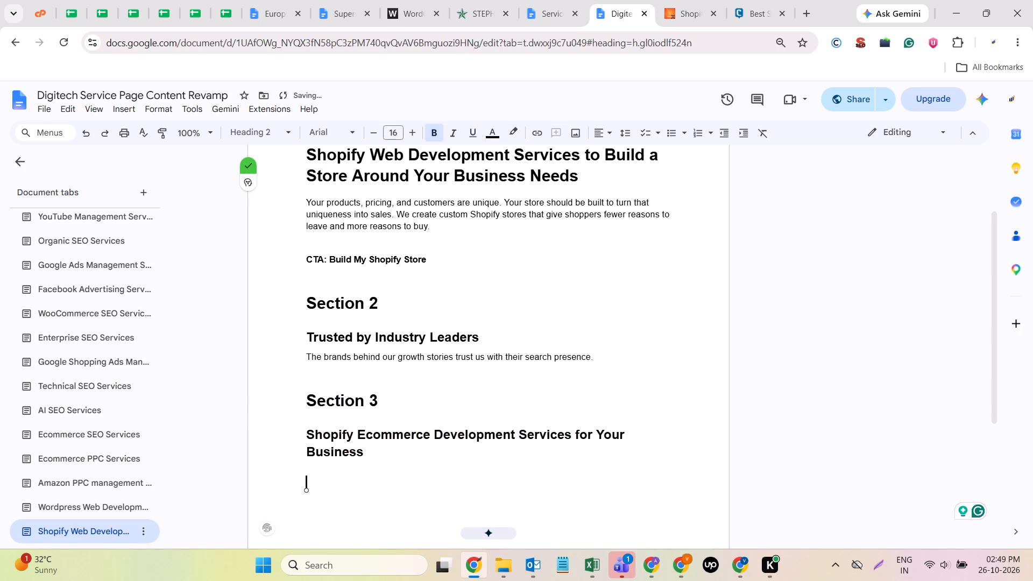
key("Left")
key("Return")
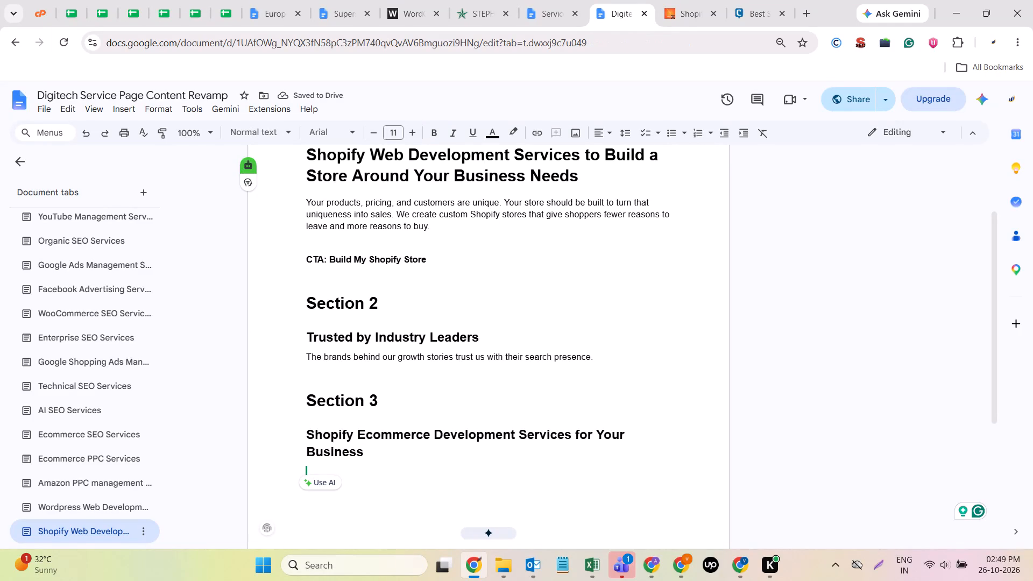
Review the content written so far in Sections 1 to 3 of the Shopify web development page.
scroll(483, 408, "down", 1)
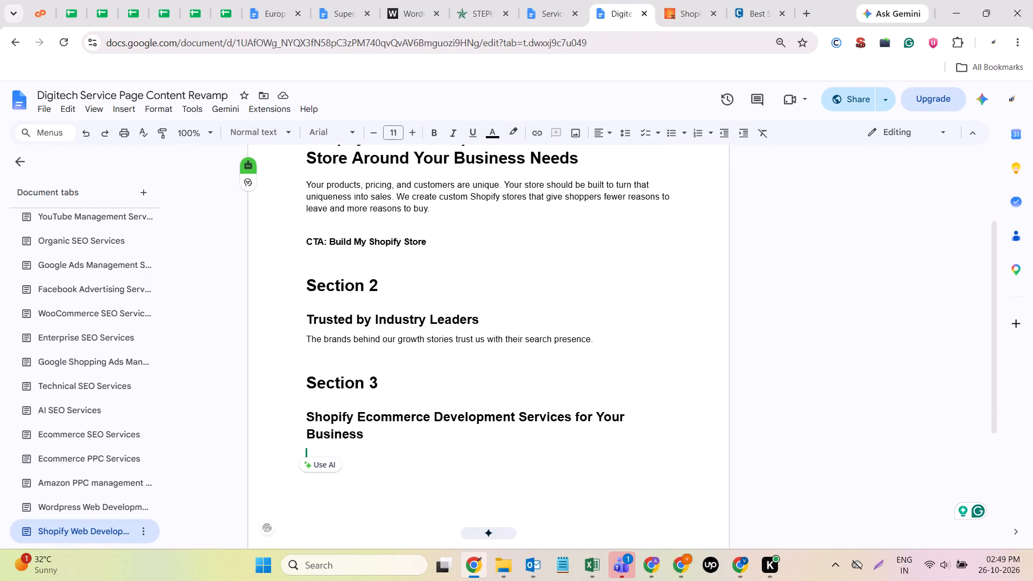
scroll(483, 408, "down", 1)
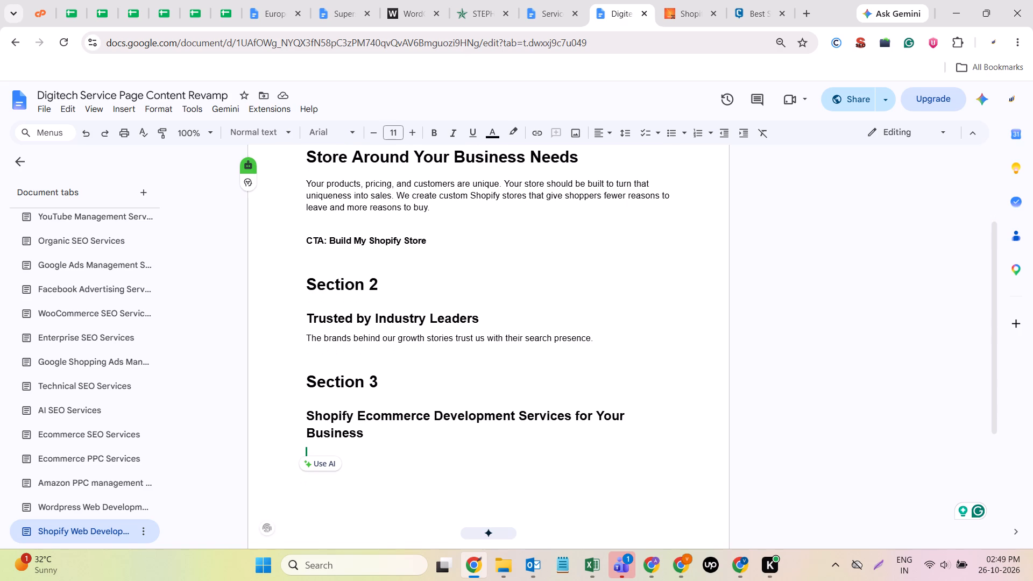
scroll(483, 408, "down", 1)
left_click(483, 408)
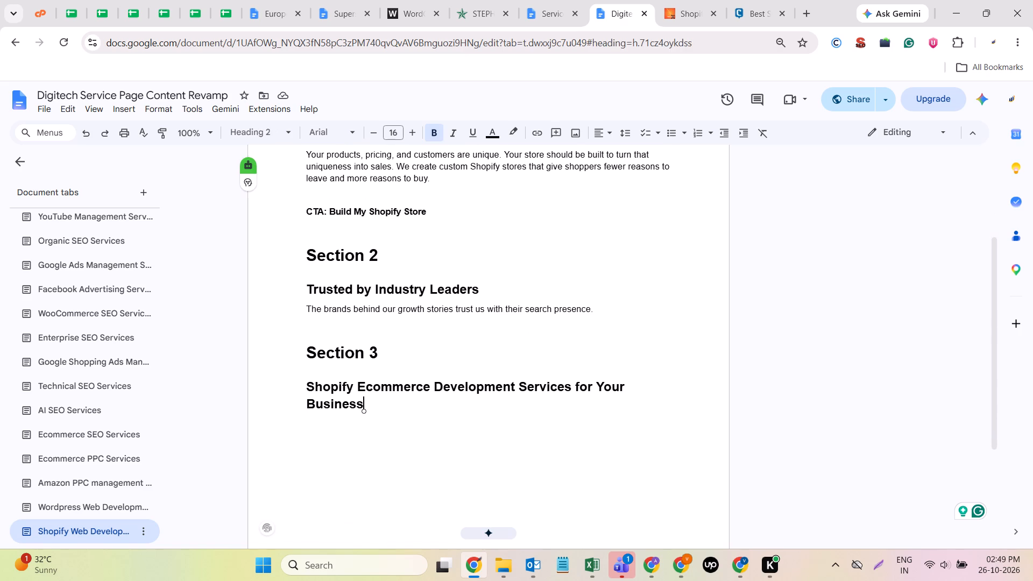
left_click(468, 423)
scroll(468, 423, "down", 1)
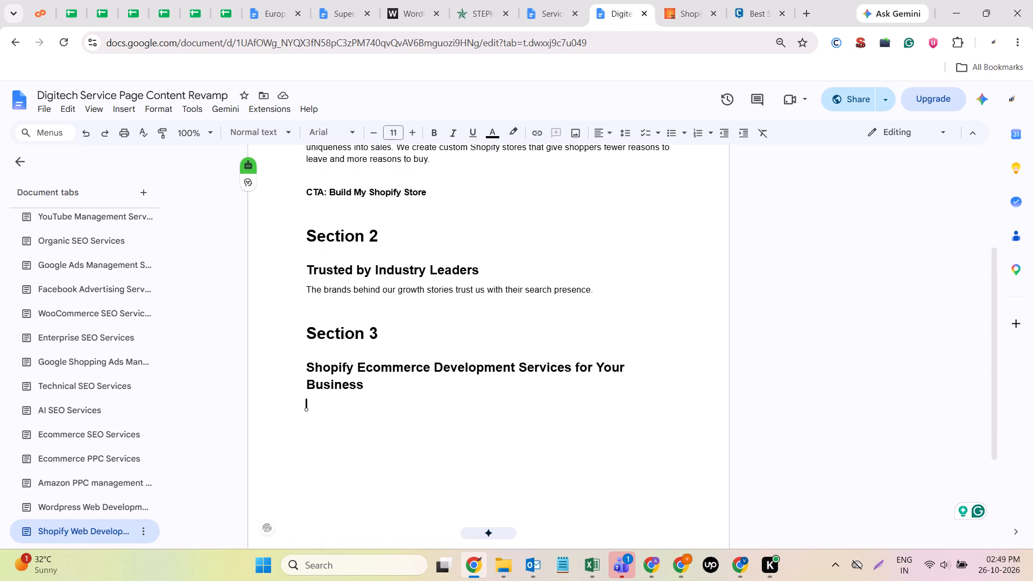
scroll(468, 423, "down", 1)
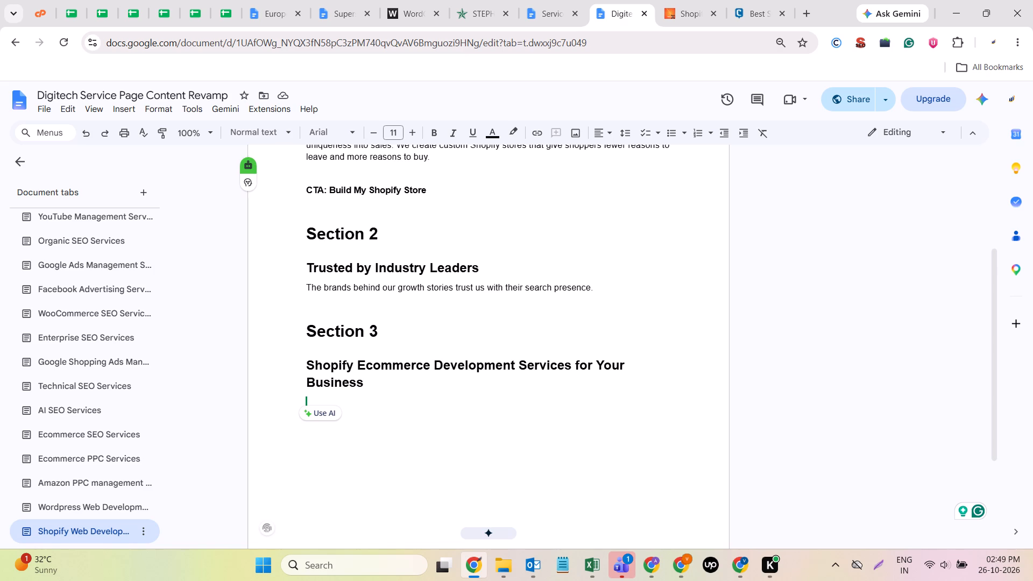
left_click(565, 318)
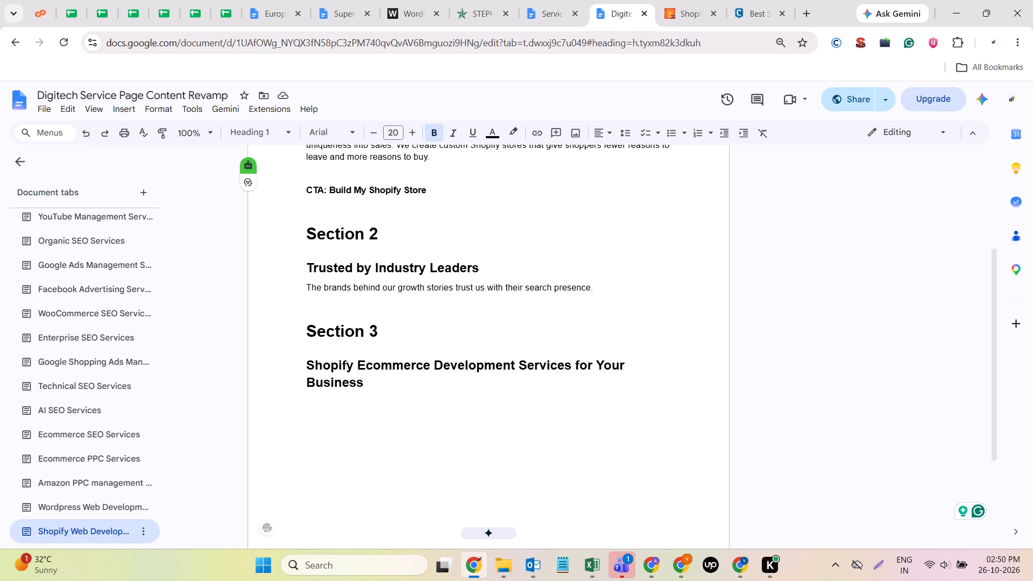
scroll(572, 328, "down", 1)
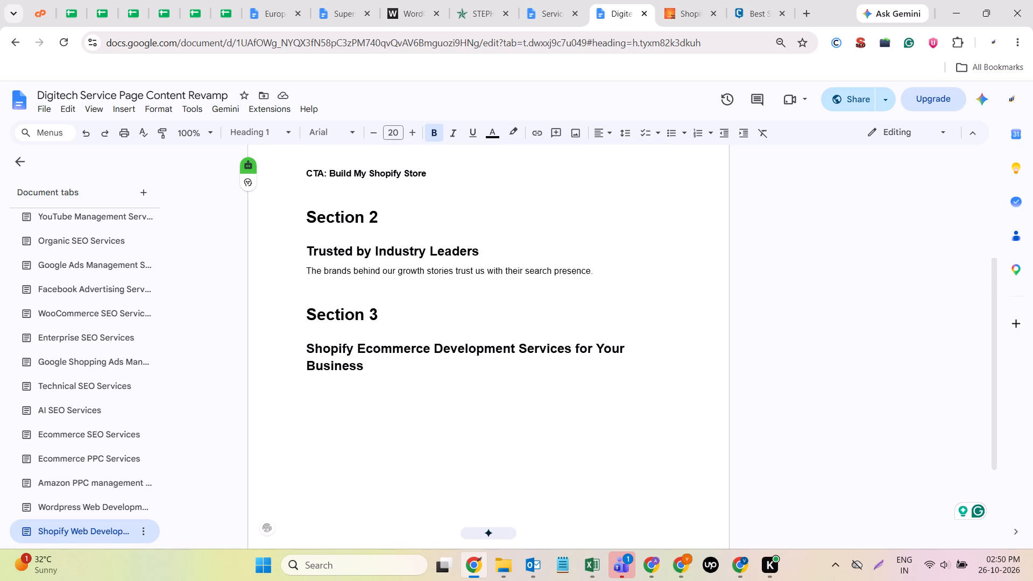
scroll(572, 328, "down", 1)
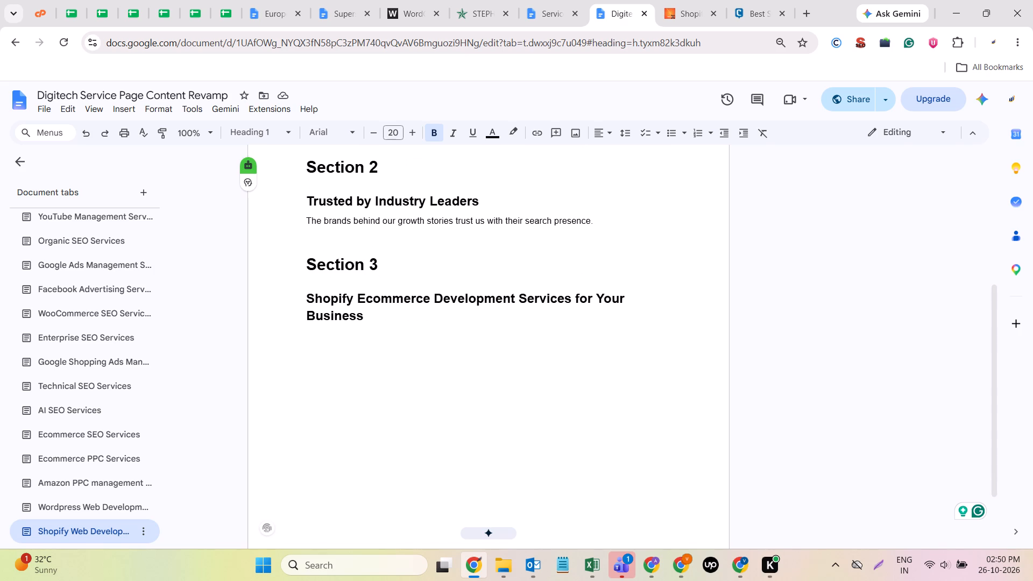
scroll(531, 329, "up", 1)
scroll(531, 329, "down", 1)
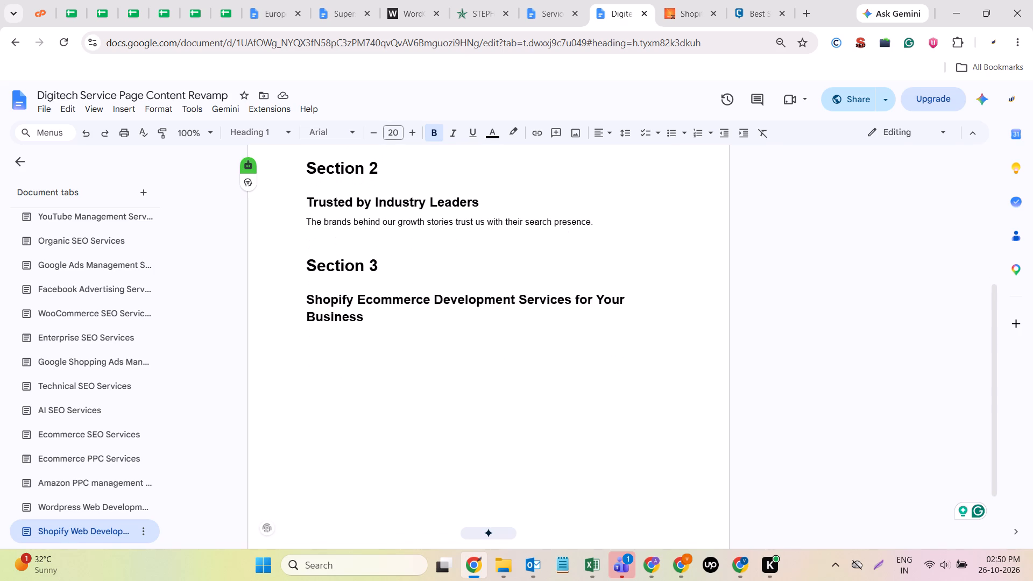
scroll(557, 335, "up", 2)
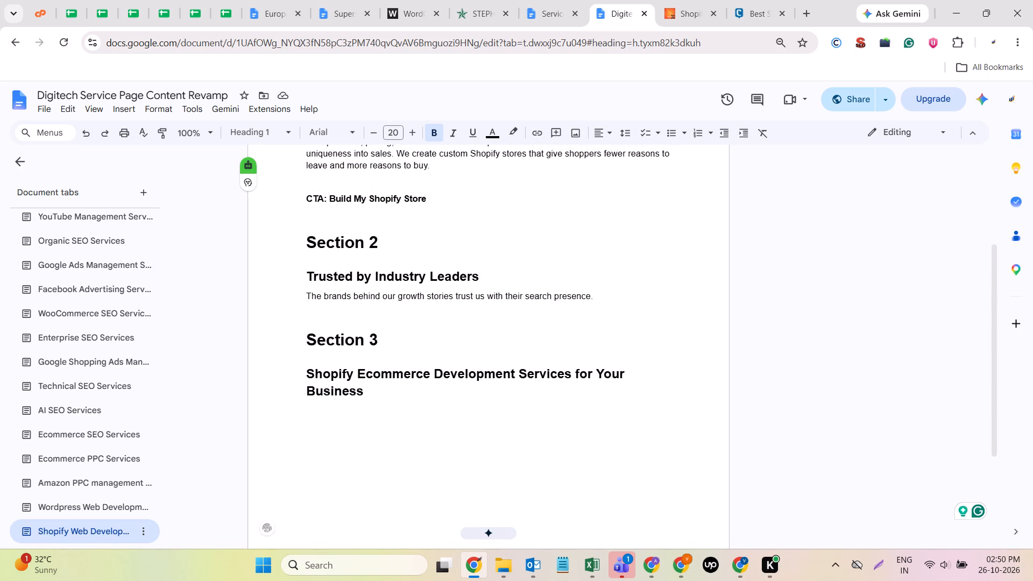
scroll(551, 338, "down", 1)
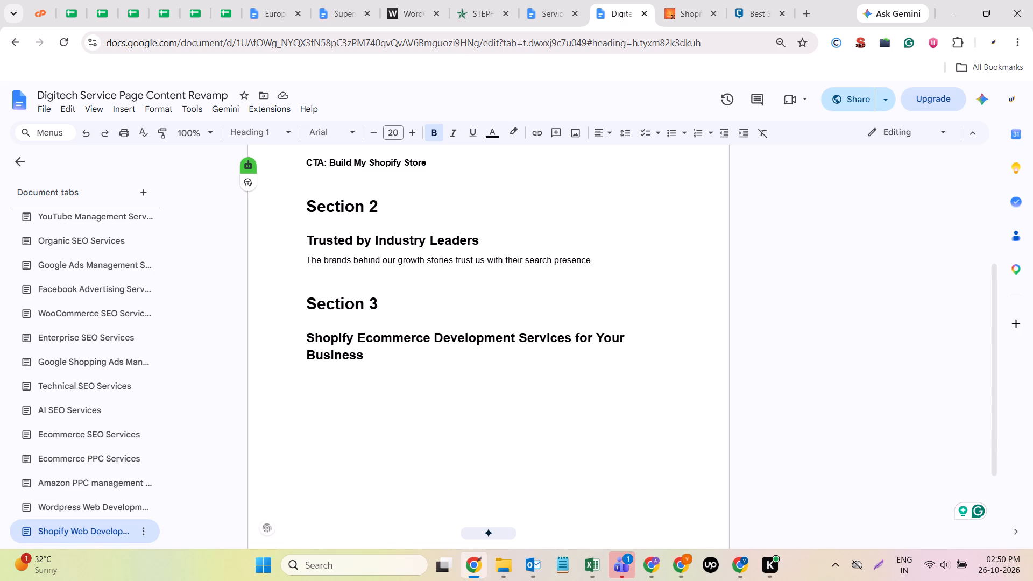
scroll(645, 278, "down", 1)
scroll(588, 306, "up", 1)
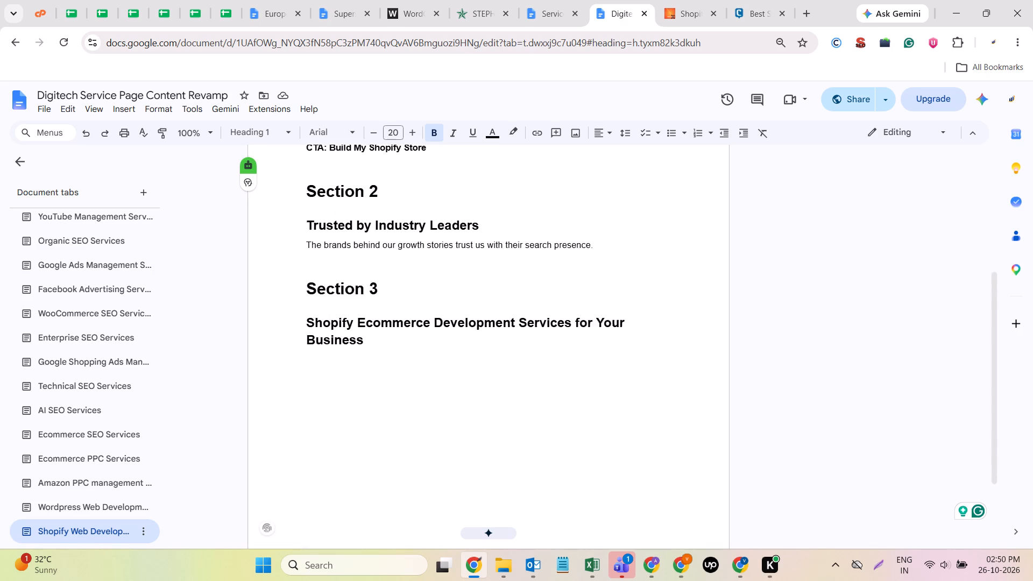
scroll(588, 306, "up", 4)
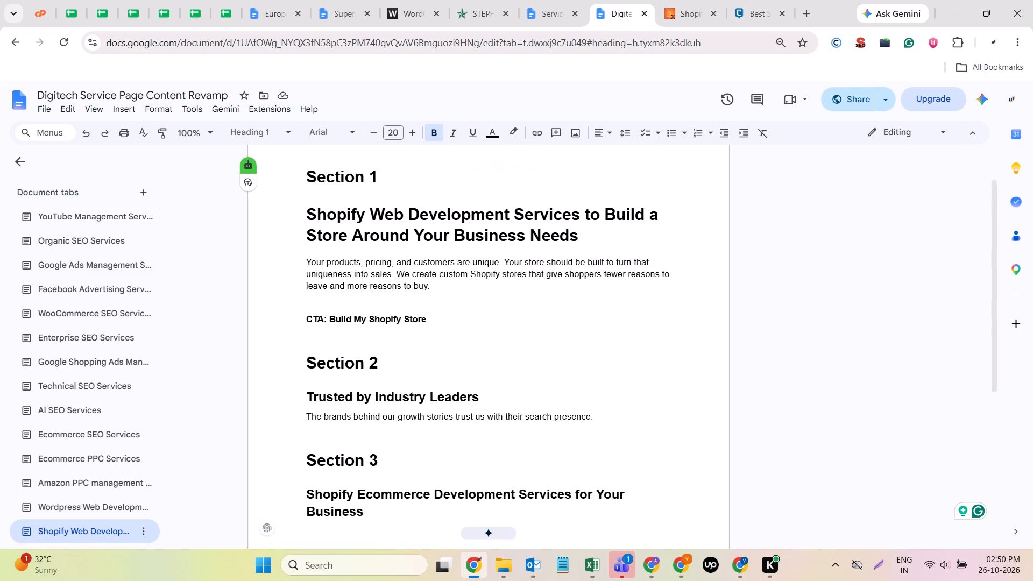
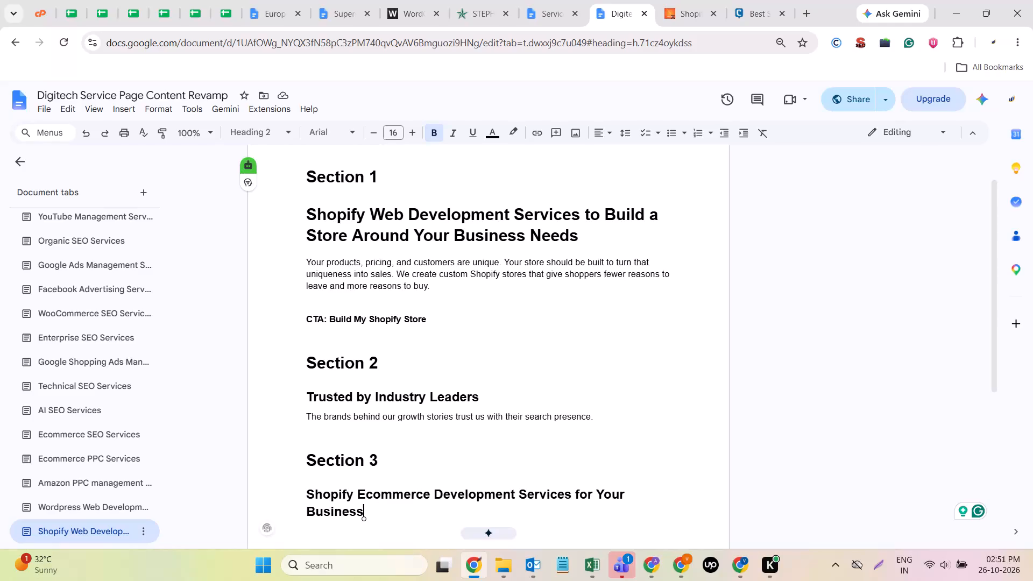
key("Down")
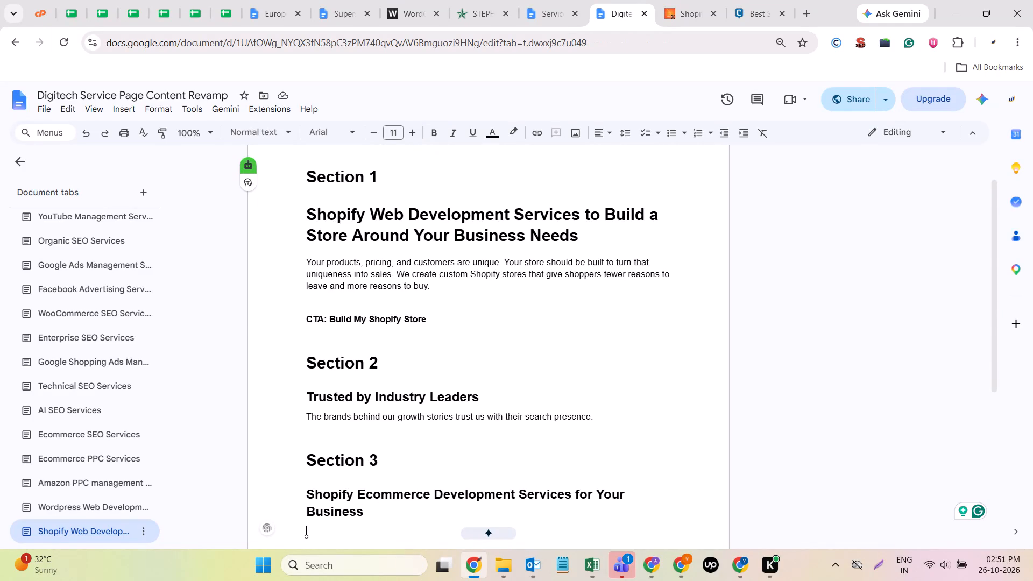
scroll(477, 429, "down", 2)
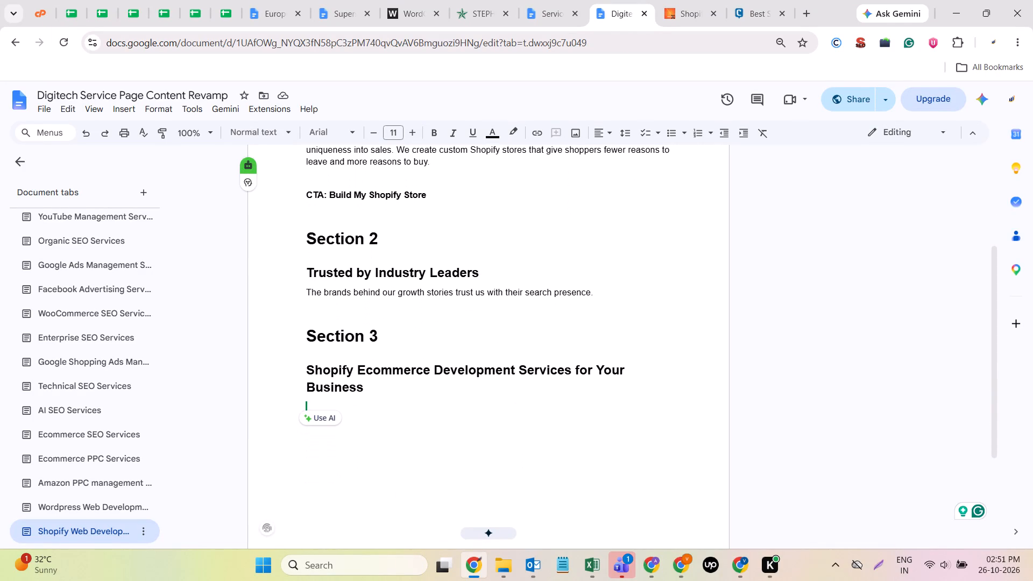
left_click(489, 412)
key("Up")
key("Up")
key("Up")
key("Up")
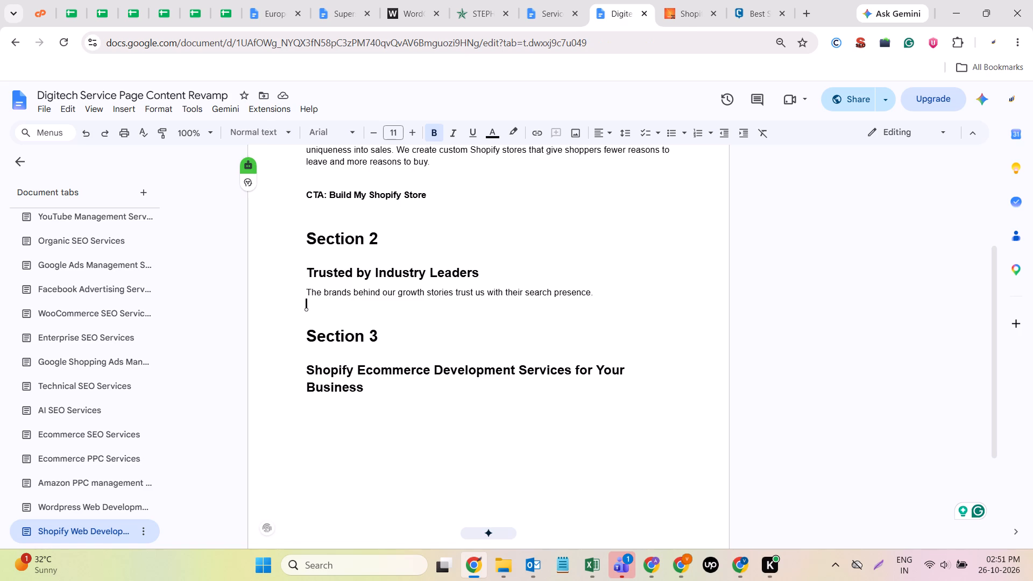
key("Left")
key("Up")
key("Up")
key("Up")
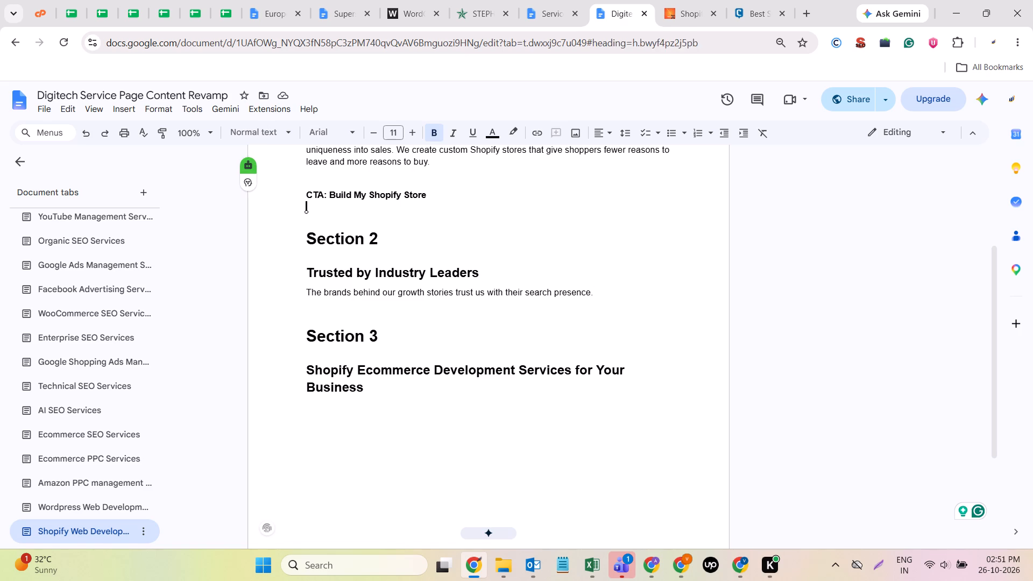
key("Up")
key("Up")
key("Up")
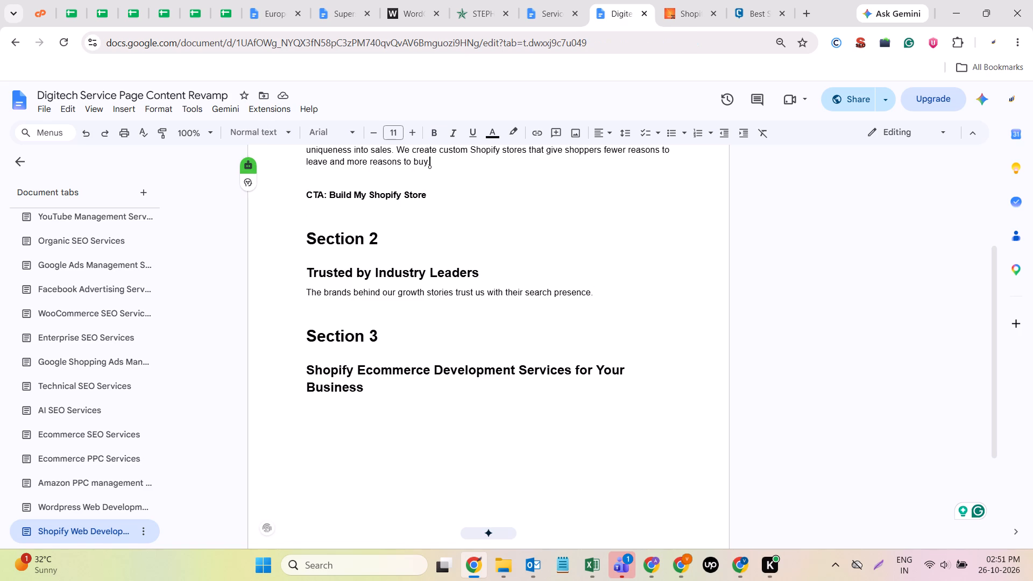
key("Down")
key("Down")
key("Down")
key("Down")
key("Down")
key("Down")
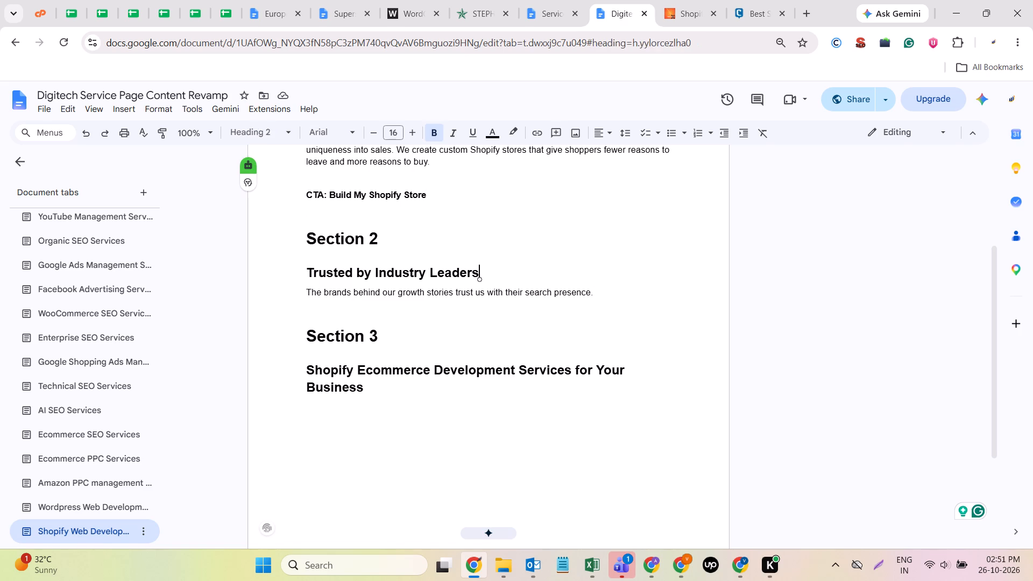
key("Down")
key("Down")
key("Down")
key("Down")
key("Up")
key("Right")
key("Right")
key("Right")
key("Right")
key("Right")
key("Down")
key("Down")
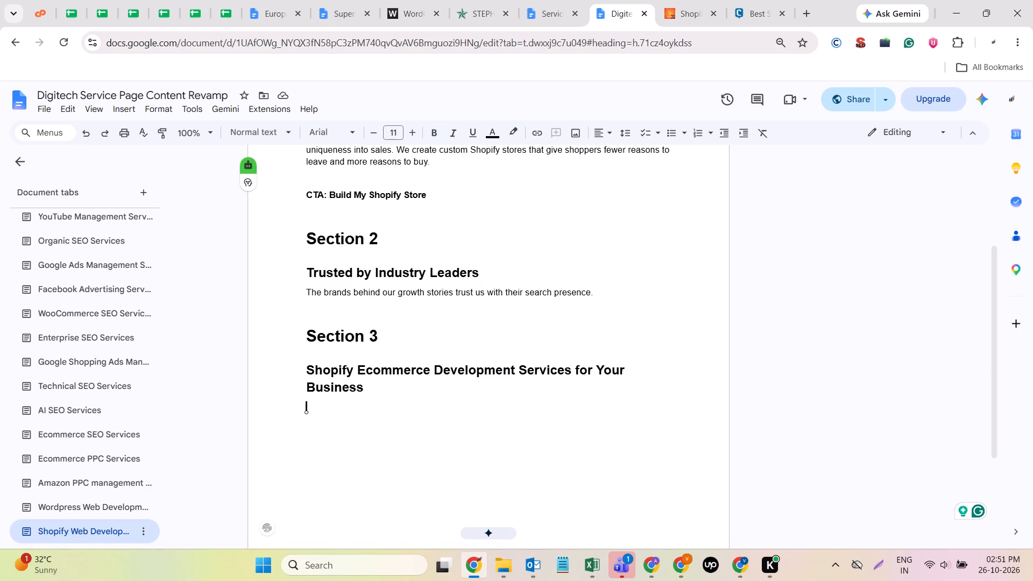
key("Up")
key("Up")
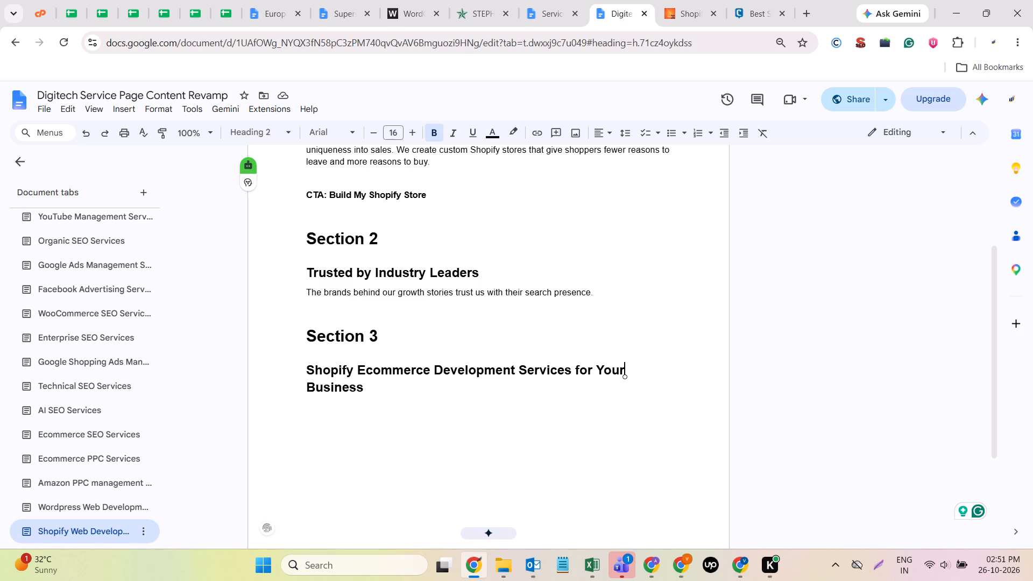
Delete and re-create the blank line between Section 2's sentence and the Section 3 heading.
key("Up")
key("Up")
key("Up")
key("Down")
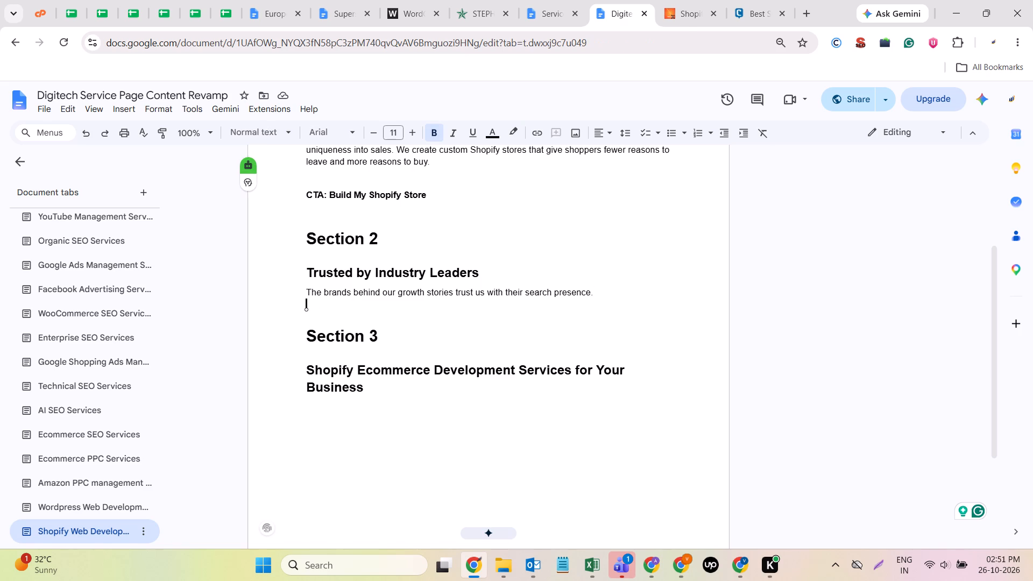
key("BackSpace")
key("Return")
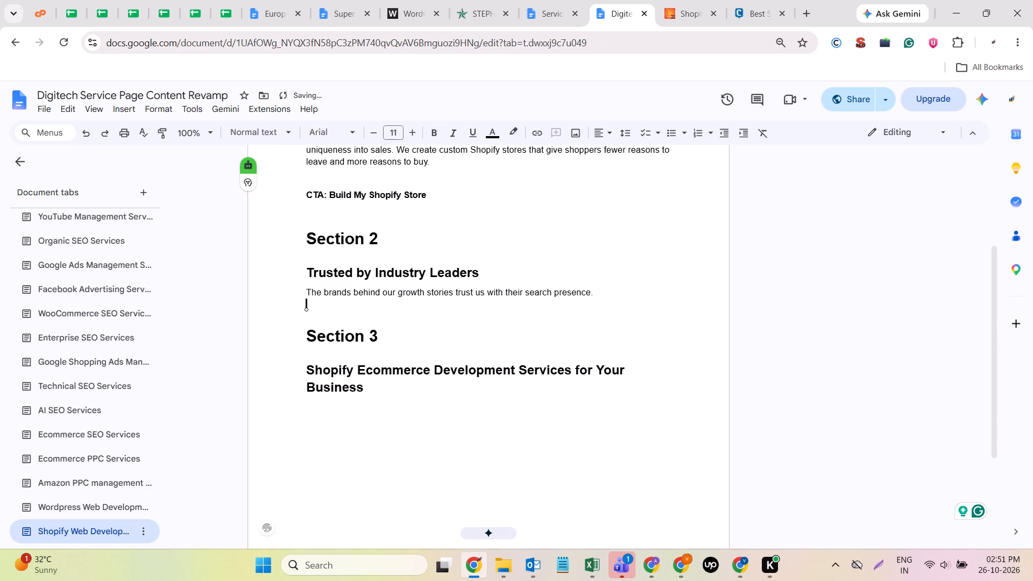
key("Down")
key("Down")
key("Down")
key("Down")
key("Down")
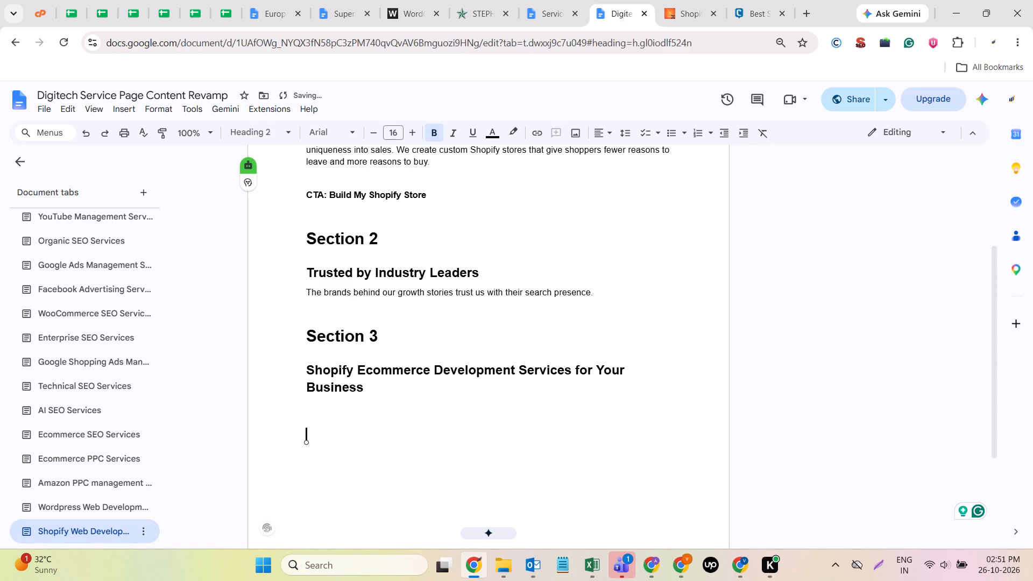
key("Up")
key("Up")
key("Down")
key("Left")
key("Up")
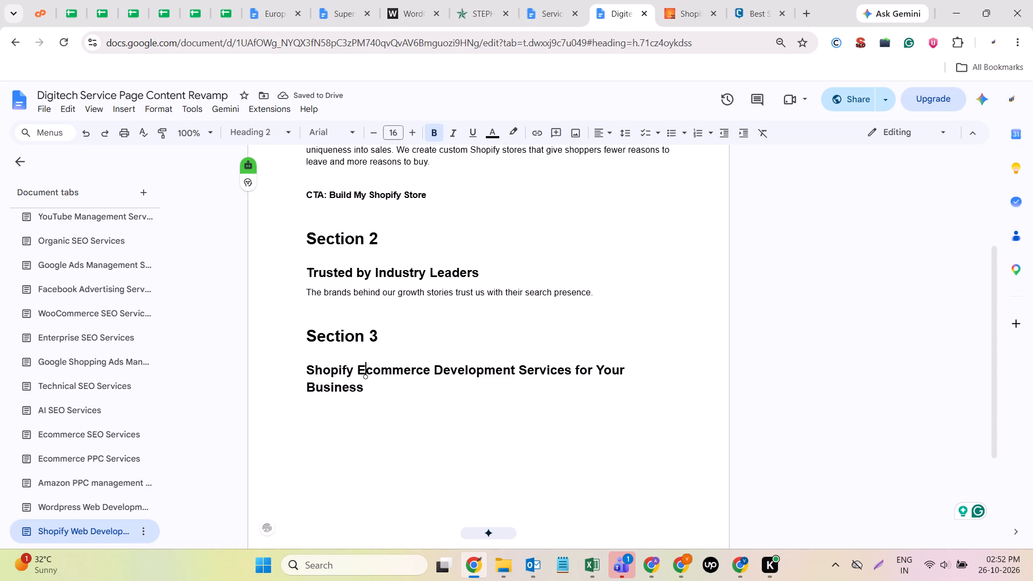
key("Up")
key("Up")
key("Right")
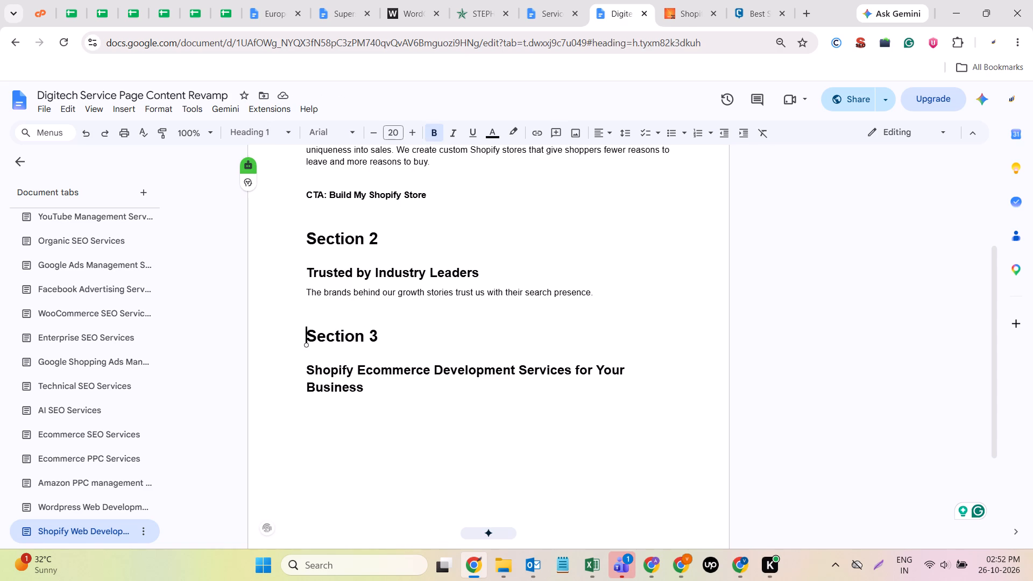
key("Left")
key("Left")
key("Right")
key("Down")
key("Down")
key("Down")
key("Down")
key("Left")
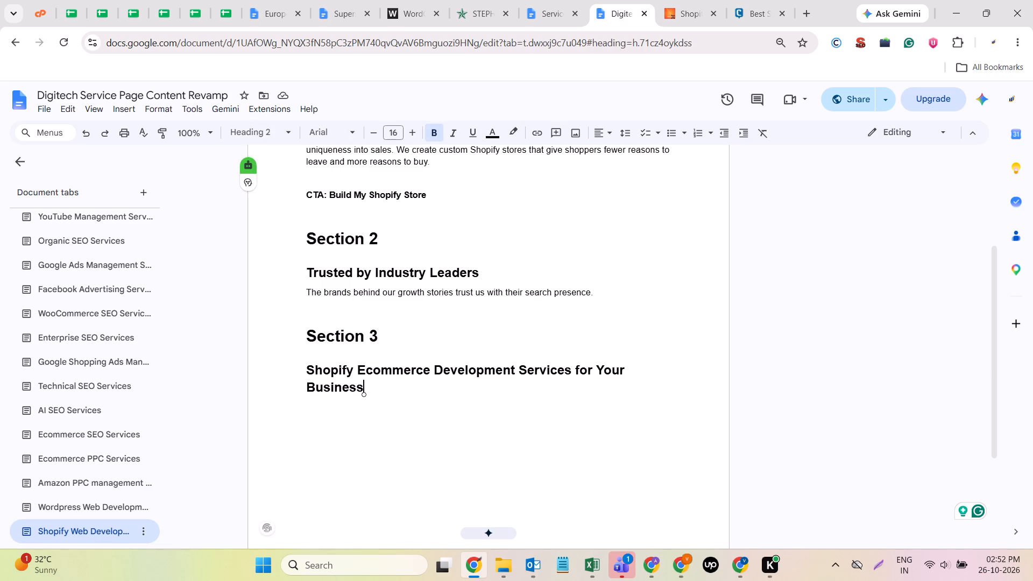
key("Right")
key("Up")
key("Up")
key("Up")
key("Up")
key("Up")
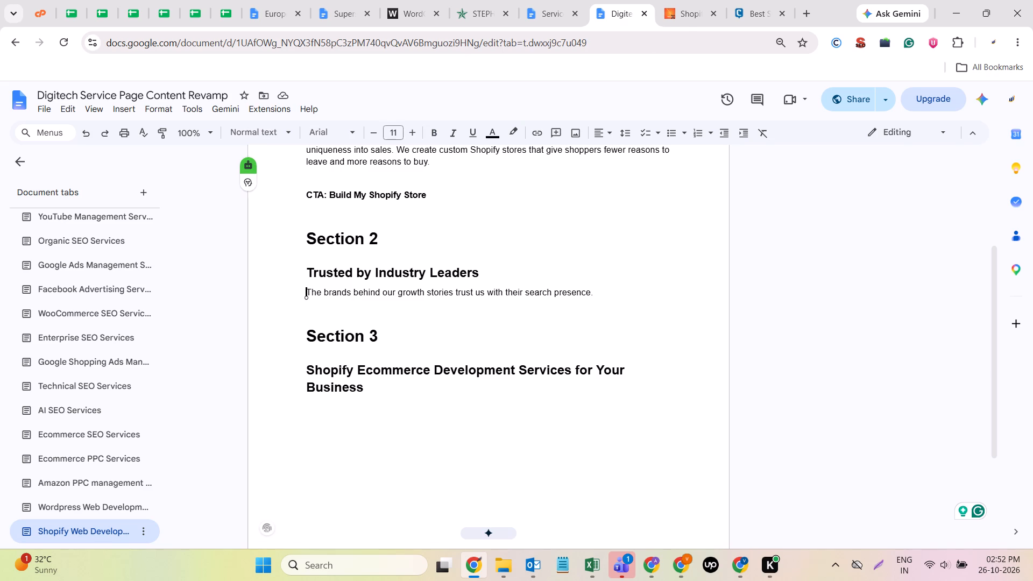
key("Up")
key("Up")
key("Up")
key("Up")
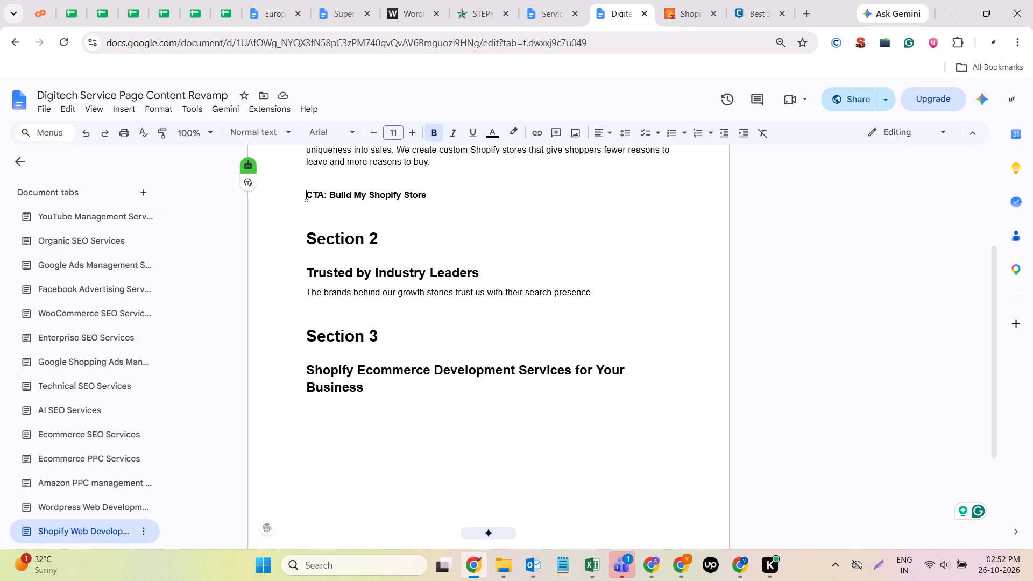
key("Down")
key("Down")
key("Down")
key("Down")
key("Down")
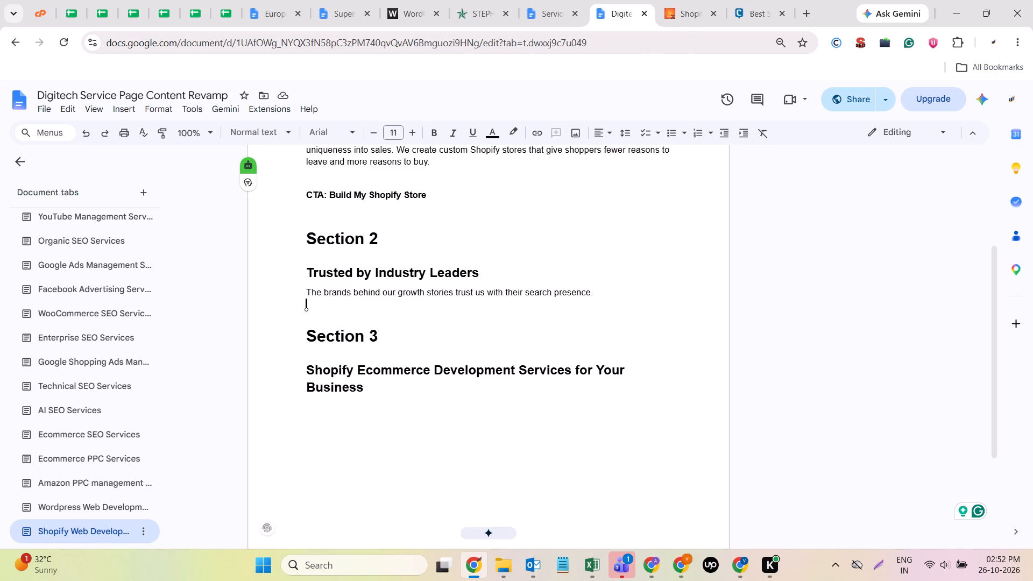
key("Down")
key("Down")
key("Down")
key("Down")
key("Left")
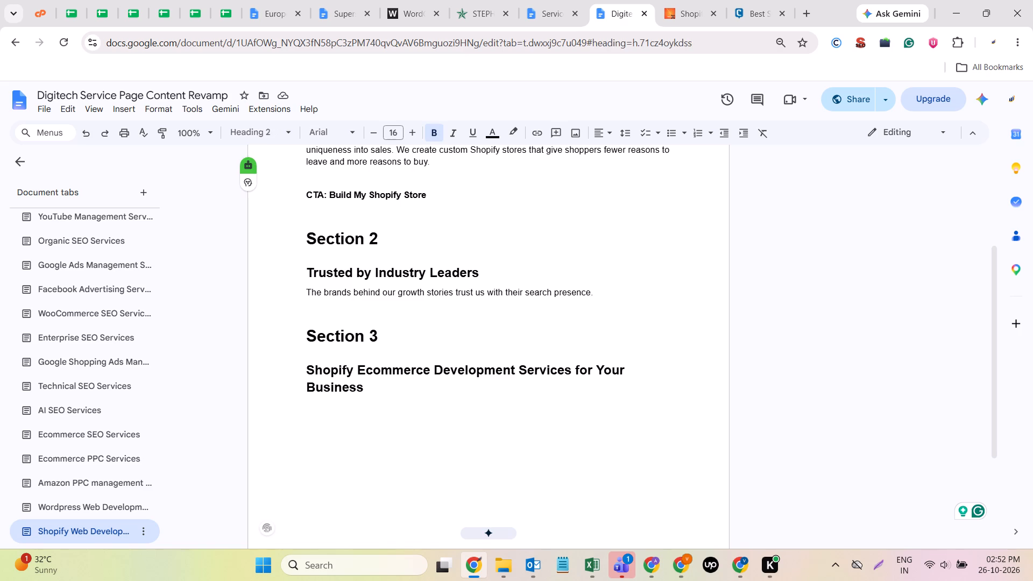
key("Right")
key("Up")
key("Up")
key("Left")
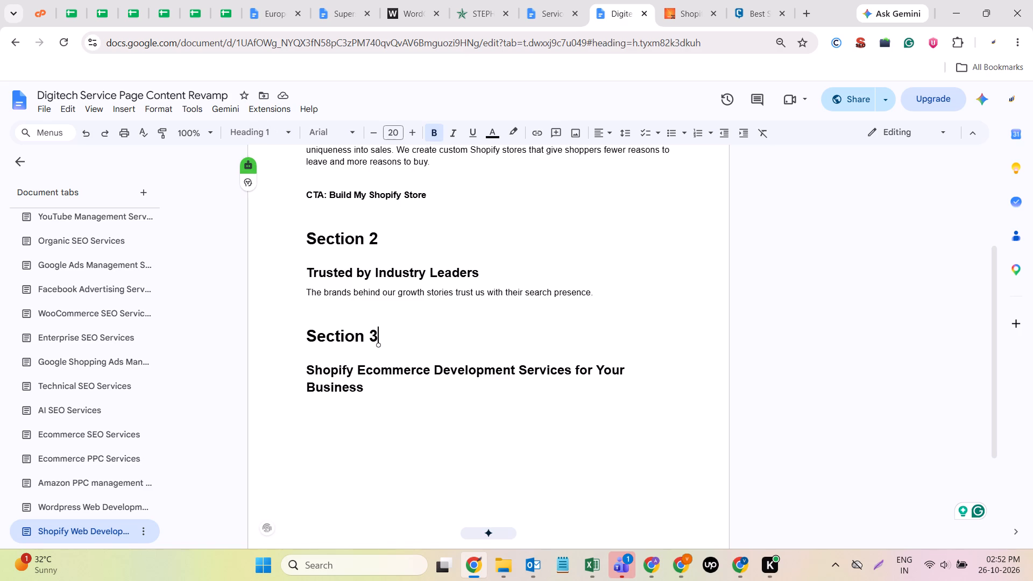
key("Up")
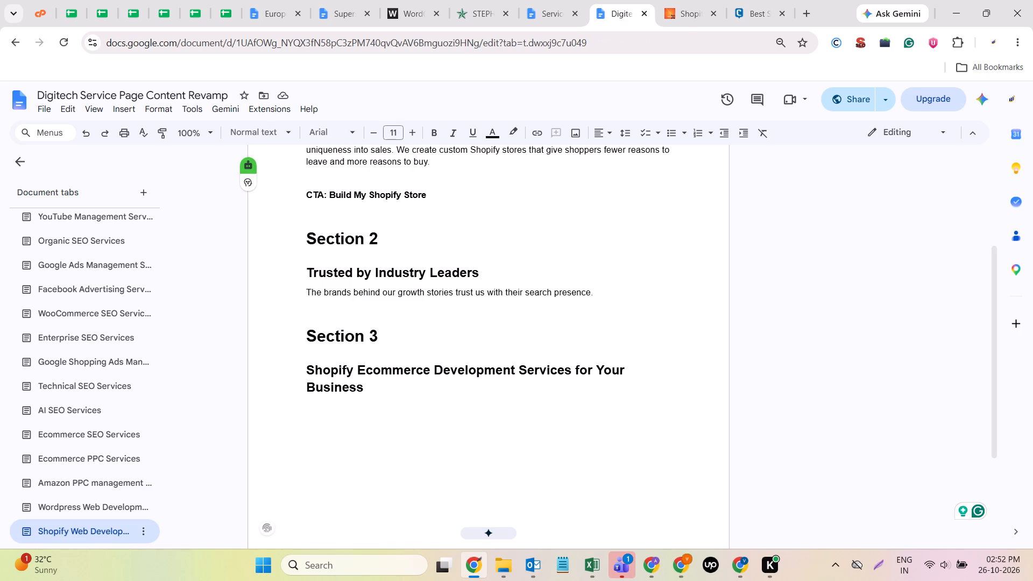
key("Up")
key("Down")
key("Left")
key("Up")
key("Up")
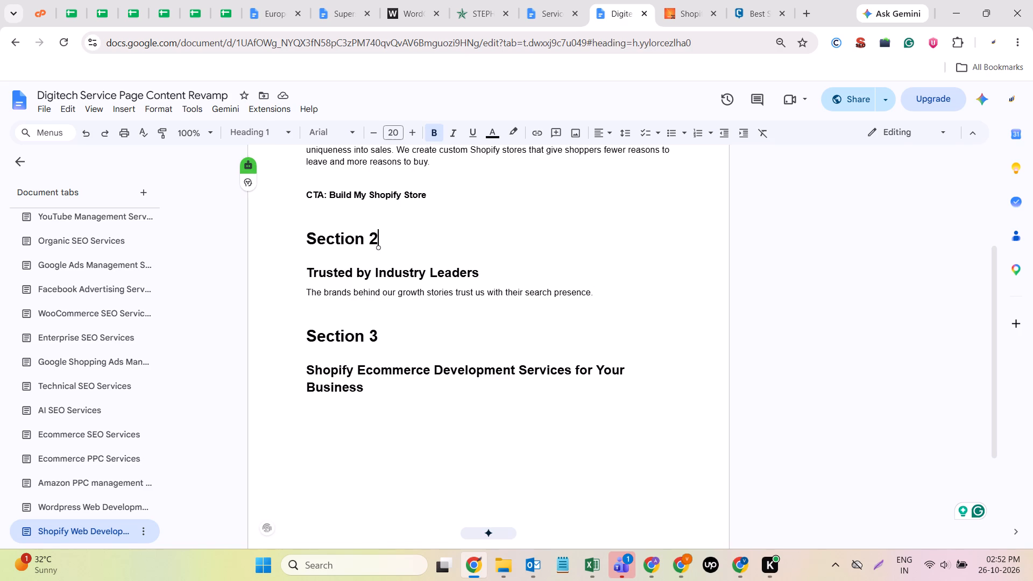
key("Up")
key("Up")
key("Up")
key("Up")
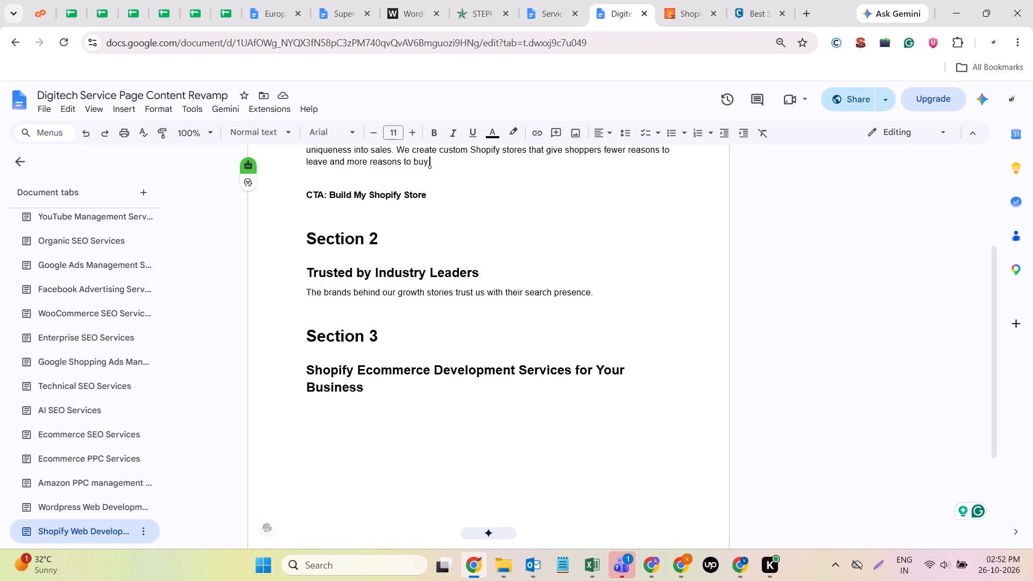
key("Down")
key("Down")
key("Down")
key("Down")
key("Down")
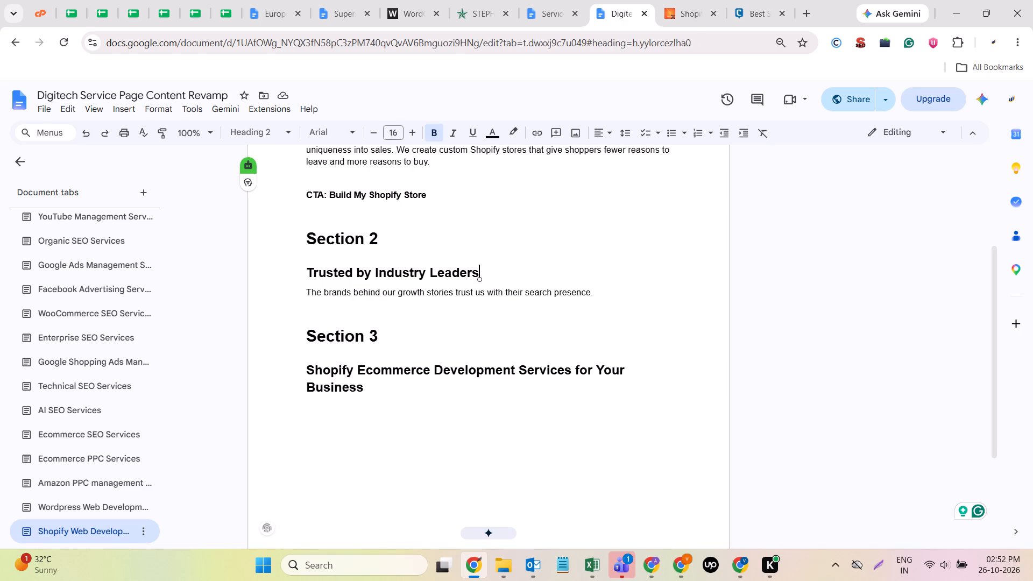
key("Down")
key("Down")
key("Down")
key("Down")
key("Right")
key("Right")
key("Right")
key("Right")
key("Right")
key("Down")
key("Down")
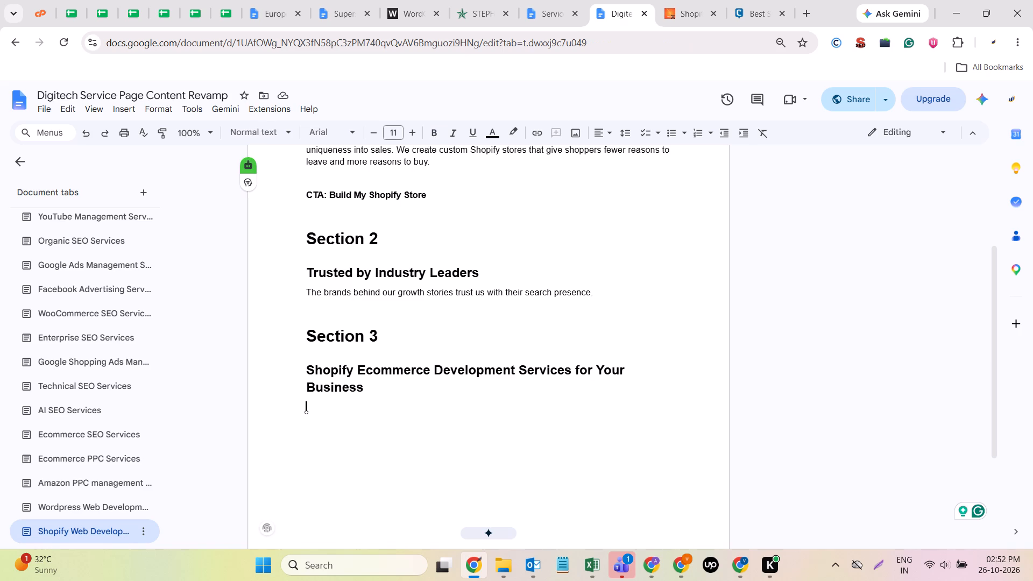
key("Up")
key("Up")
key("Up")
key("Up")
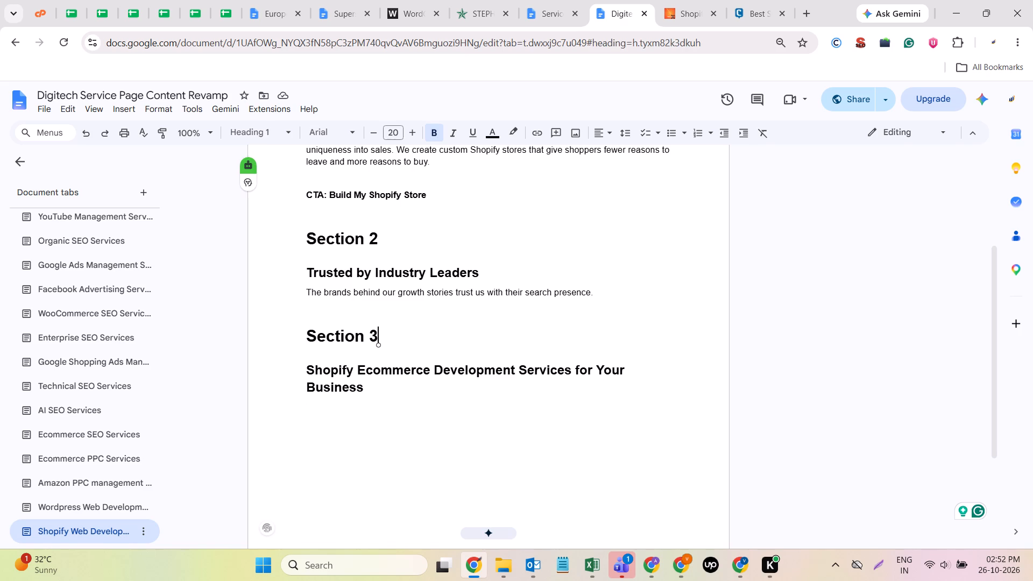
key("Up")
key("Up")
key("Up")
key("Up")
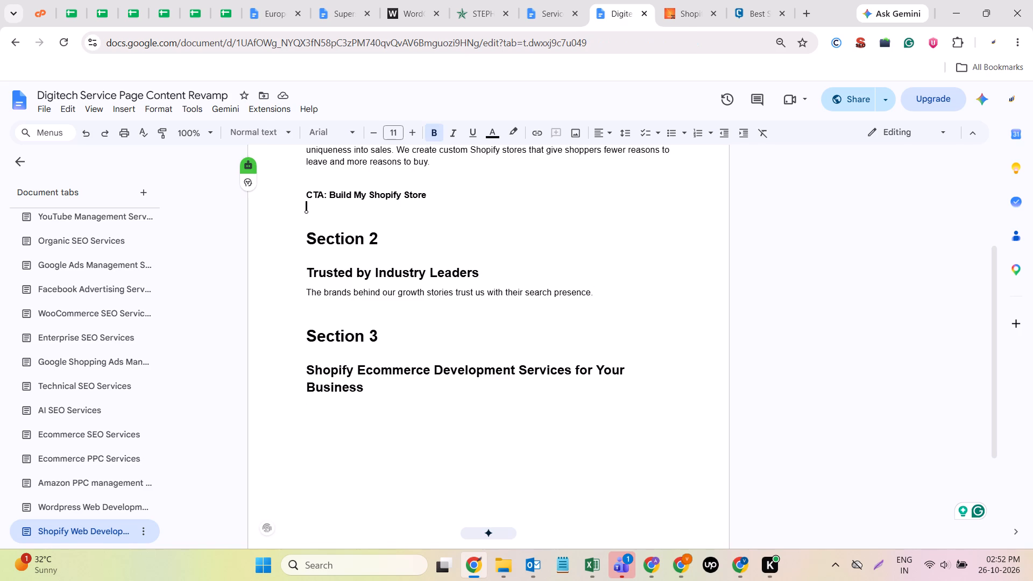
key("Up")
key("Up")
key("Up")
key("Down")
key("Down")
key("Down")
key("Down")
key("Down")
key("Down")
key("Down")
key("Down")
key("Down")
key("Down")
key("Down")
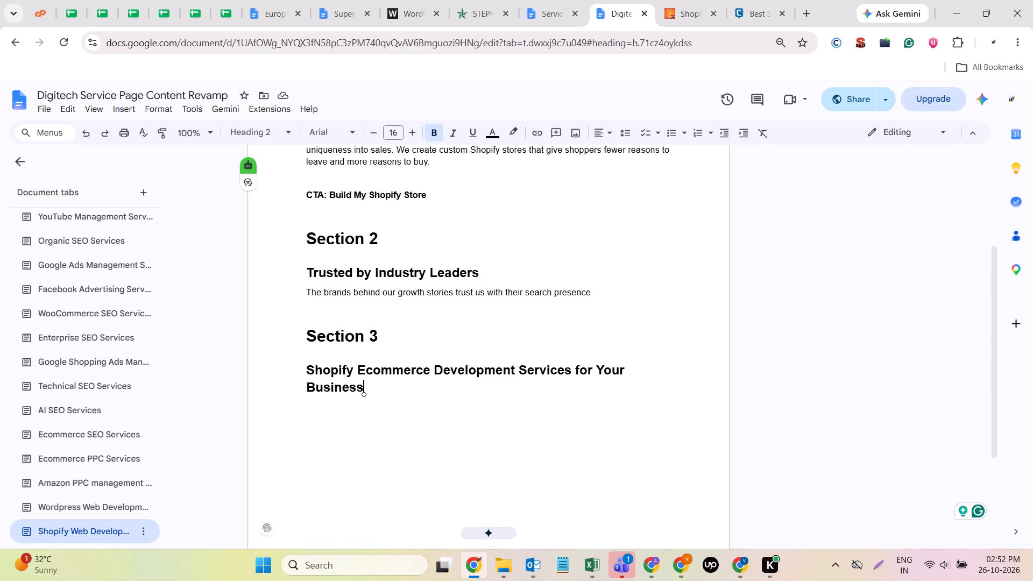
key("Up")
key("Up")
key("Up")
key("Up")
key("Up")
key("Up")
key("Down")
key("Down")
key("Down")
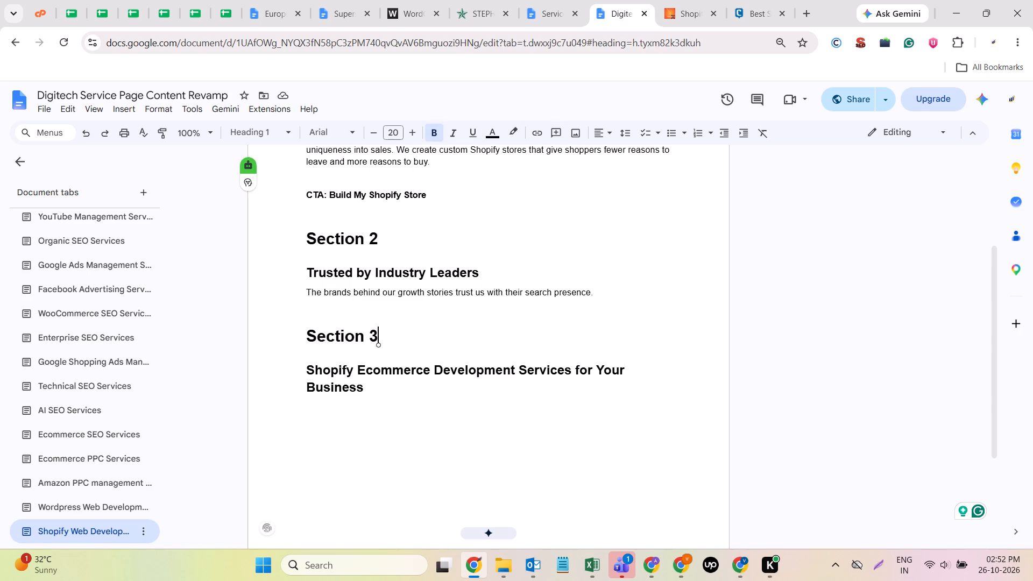
Reread the Shopify page copy from Section 1's headline through Section 3's services heading.
key("Down")
key("Down")
key("Down")
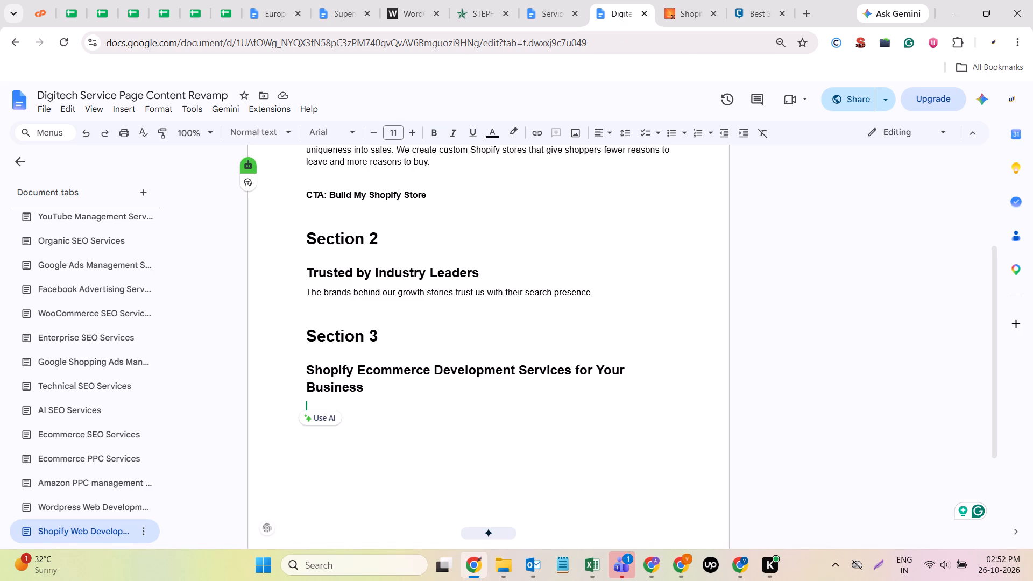
scroll(515, 324, "up", 2)
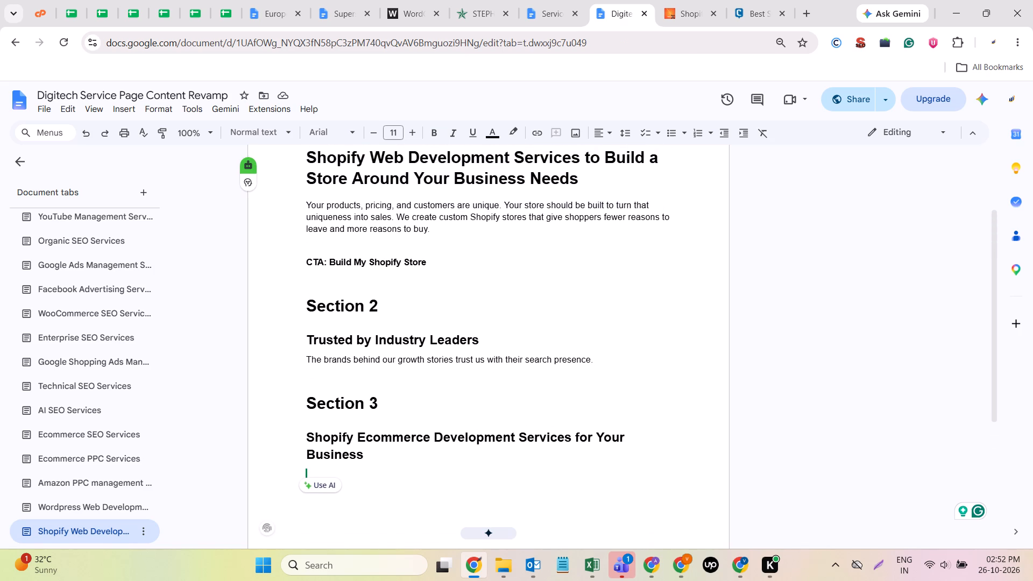
scroll(515, 324, "up", 3)
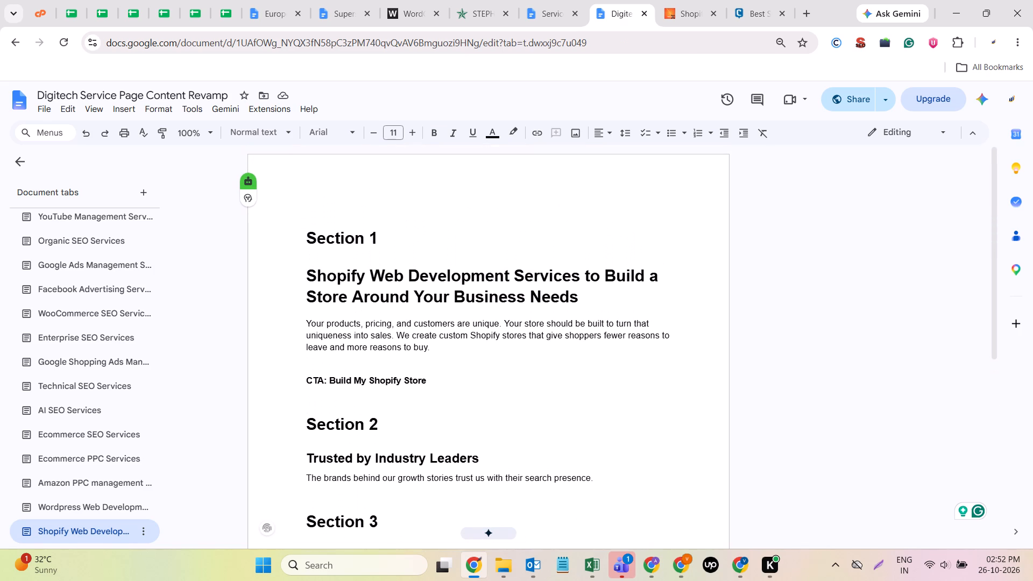
scroll(614, 294, "down", 1)
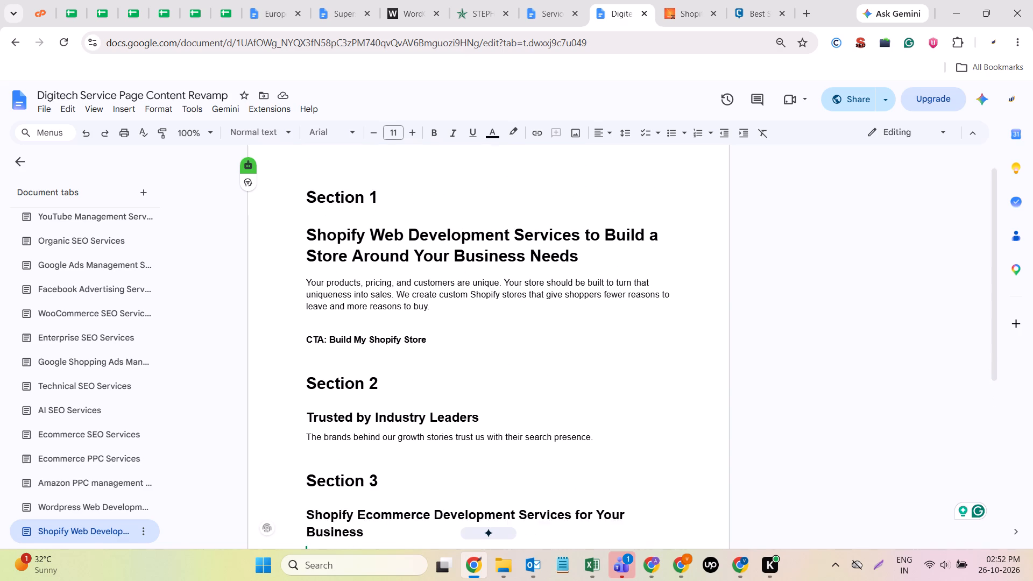
scroll(614, 294, "down", 1)
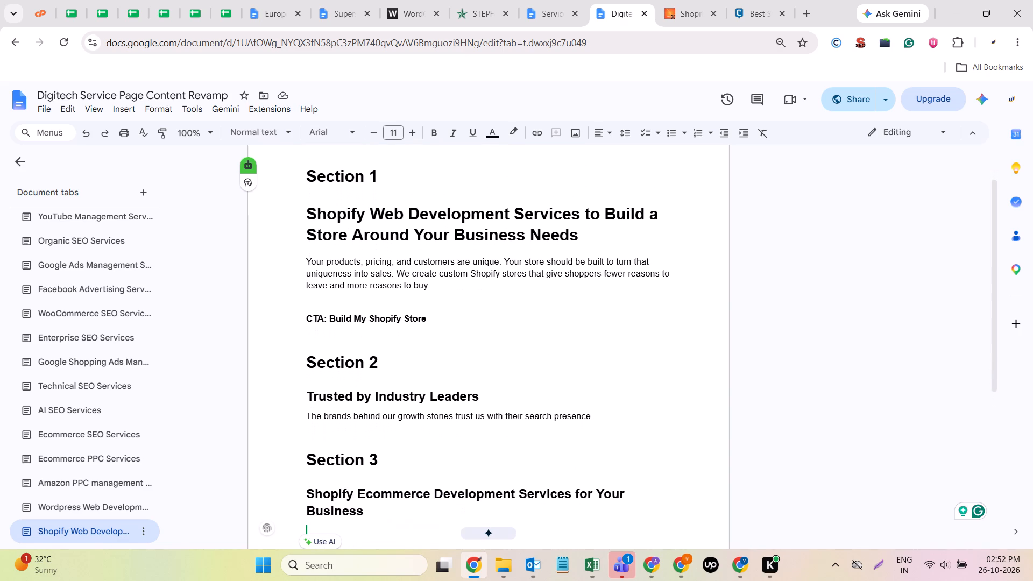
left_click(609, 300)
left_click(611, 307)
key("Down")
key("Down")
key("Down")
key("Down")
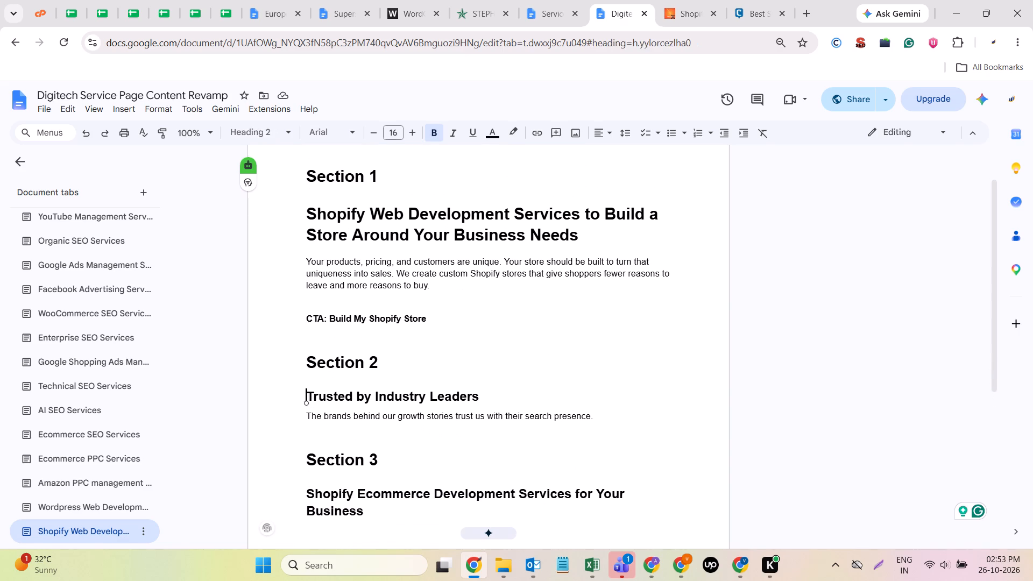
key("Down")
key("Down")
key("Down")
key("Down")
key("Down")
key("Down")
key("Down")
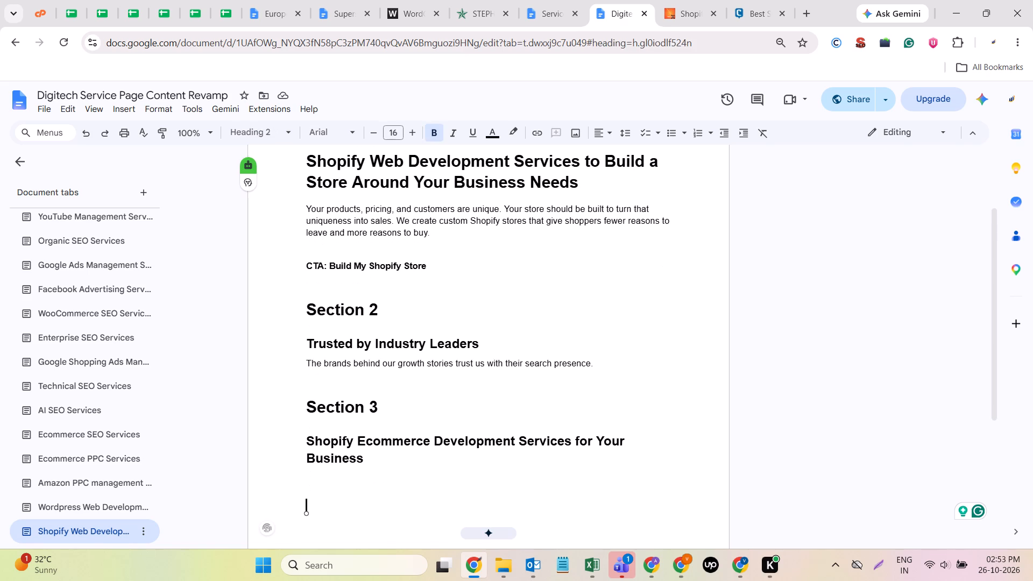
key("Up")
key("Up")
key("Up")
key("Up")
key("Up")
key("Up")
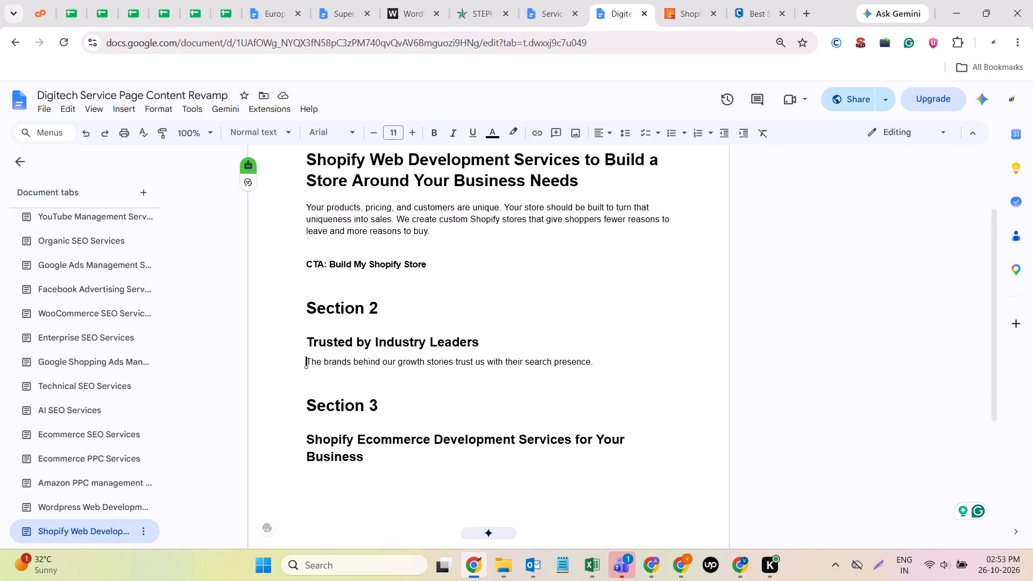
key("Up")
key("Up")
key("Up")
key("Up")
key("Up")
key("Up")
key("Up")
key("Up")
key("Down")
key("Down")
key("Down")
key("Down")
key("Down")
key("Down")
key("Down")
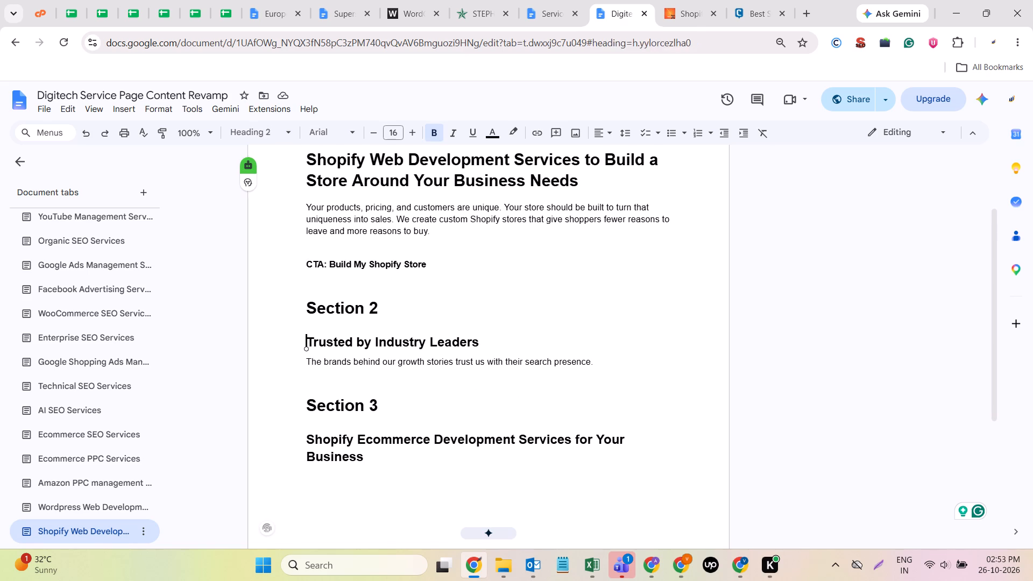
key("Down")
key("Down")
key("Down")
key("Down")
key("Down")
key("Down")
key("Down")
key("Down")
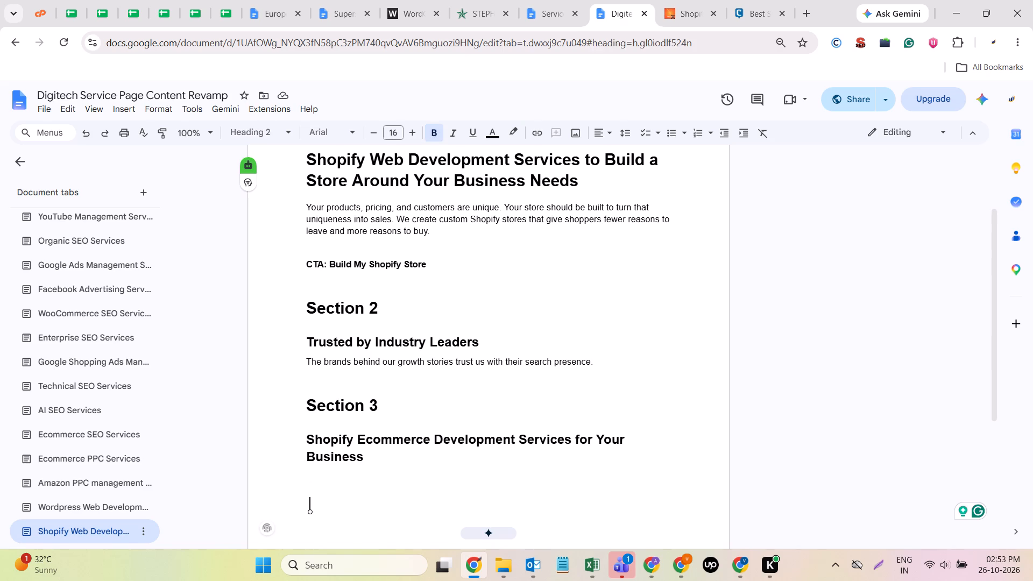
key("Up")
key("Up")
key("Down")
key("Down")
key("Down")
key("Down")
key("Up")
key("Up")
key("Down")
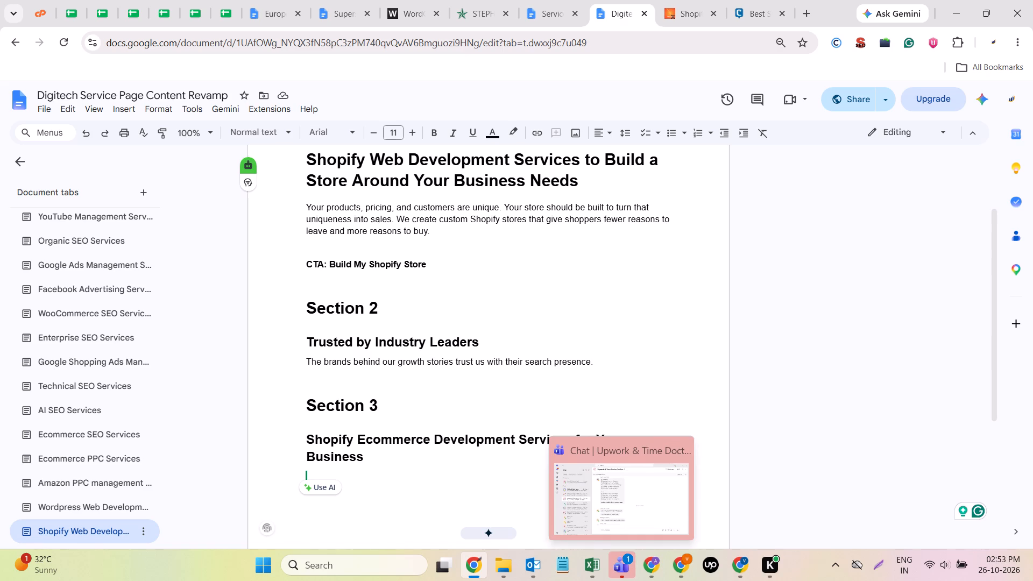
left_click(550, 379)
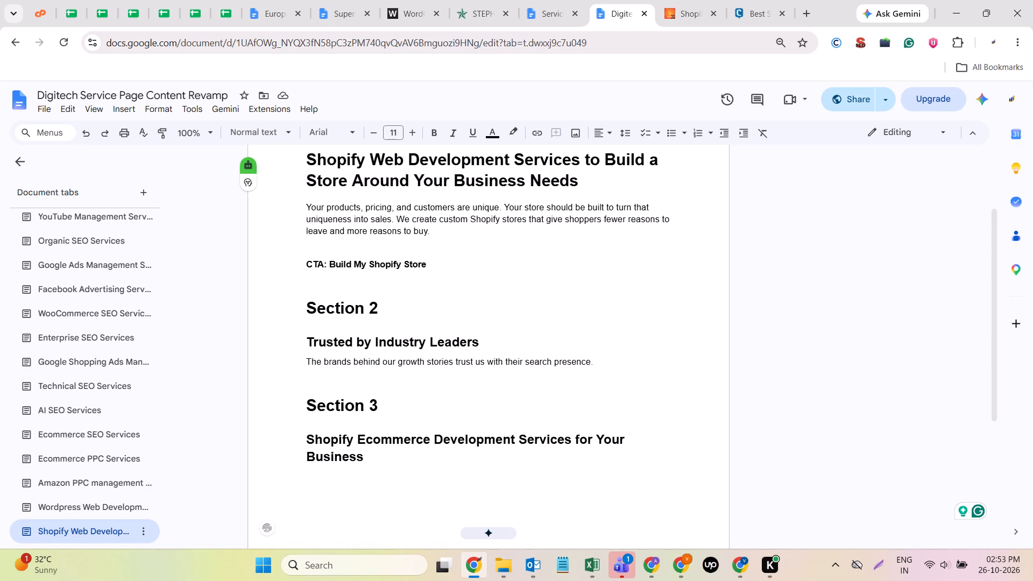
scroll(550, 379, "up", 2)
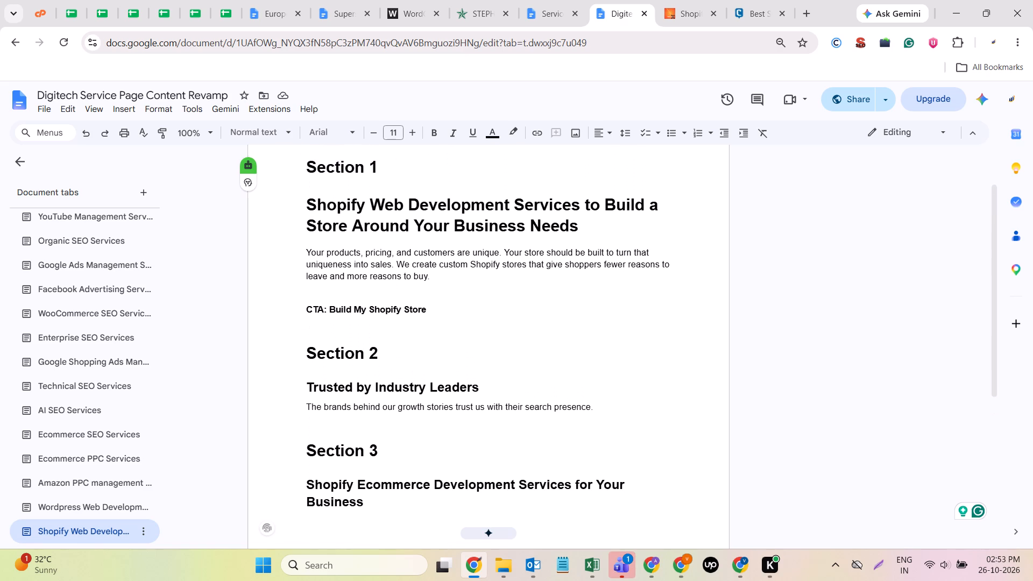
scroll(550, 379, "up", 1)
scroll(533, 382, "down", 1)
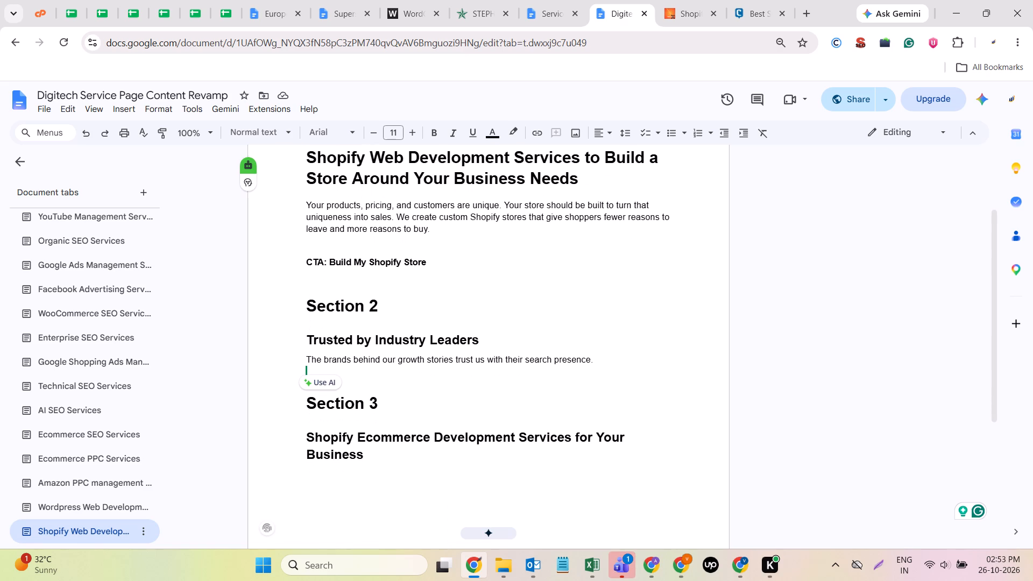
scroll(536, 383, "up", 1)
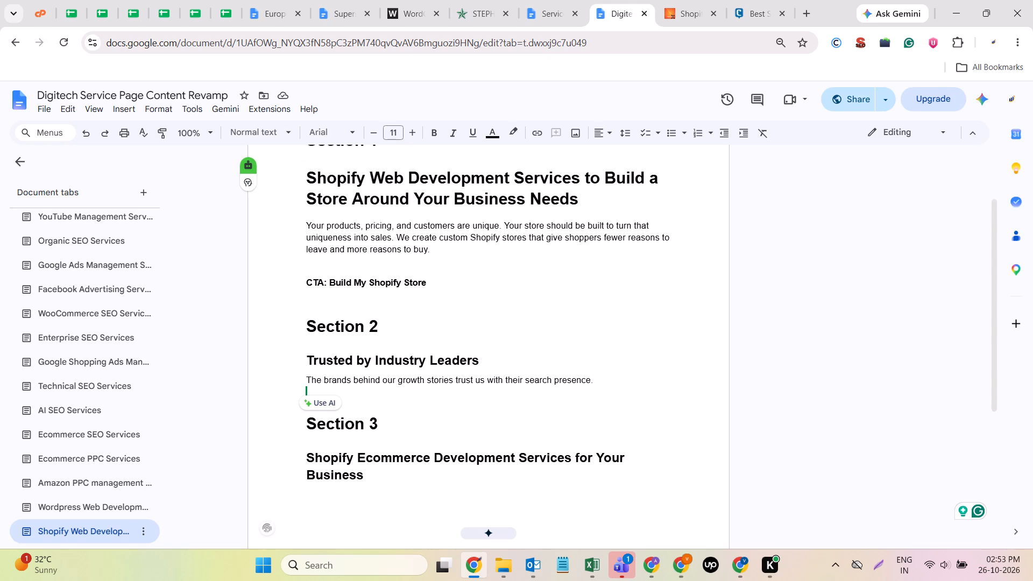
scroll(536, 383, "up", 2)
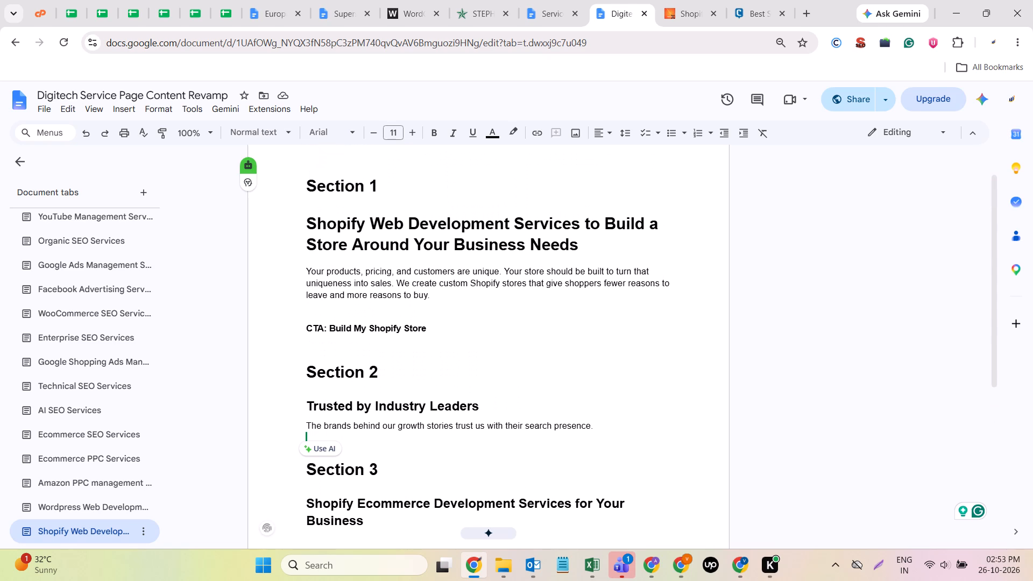
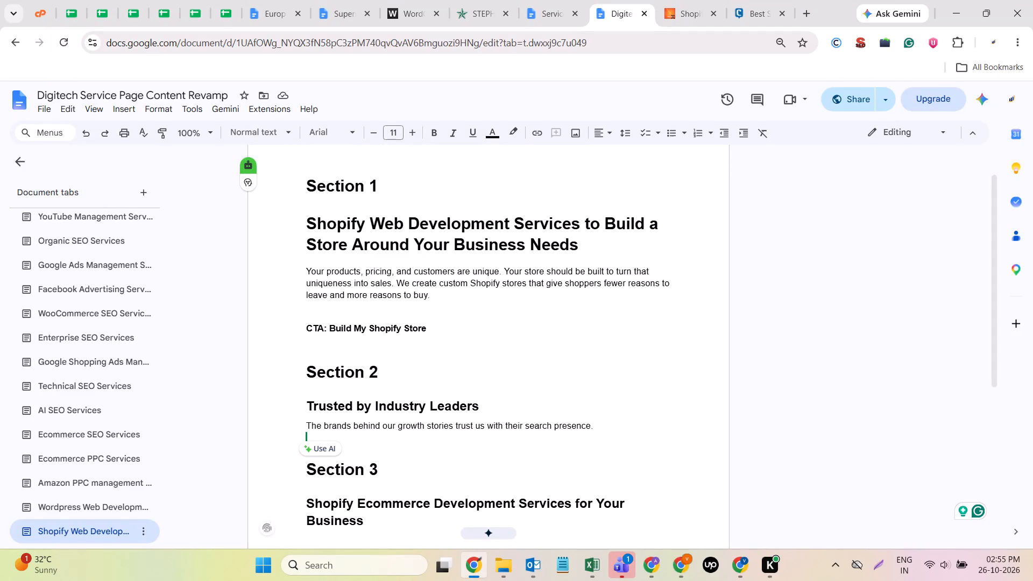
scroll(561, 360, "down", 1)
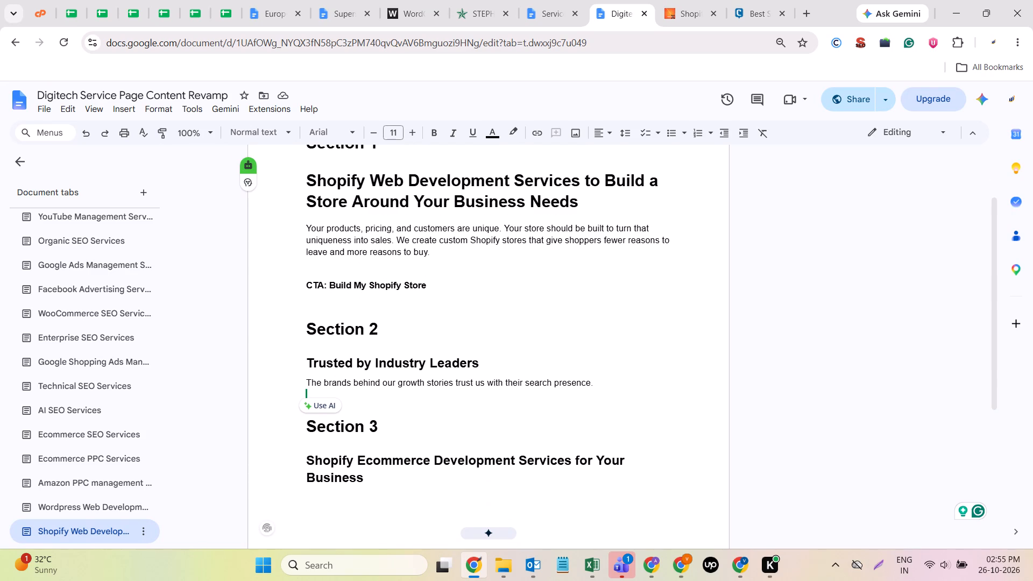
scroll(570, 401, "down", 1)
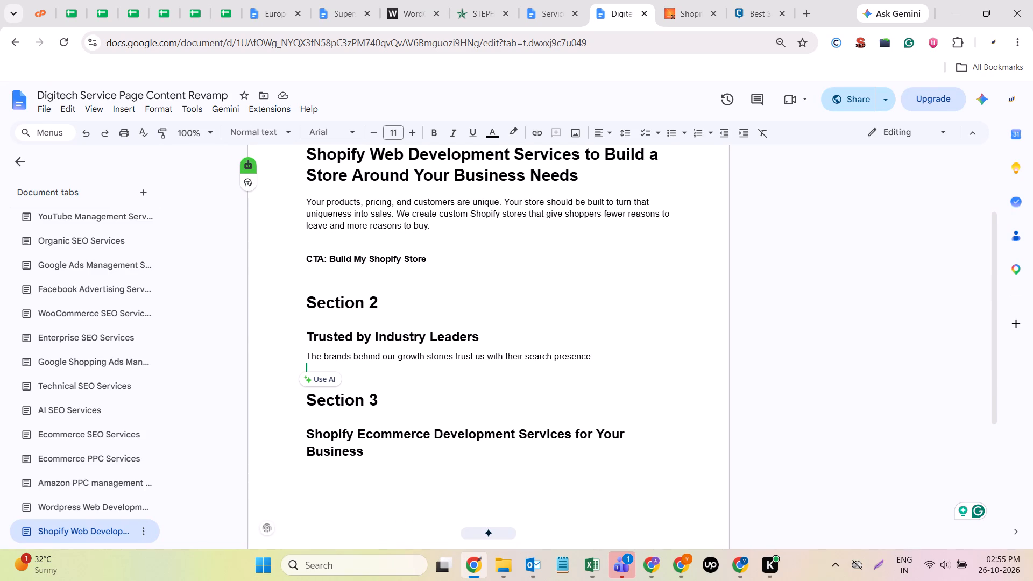
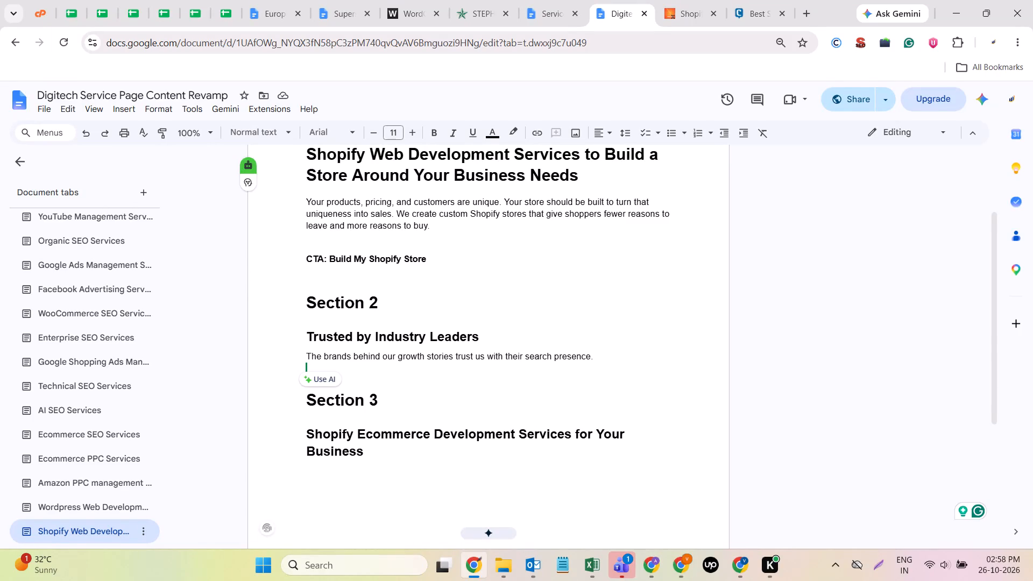
scroll(579, 375, "down", 1)
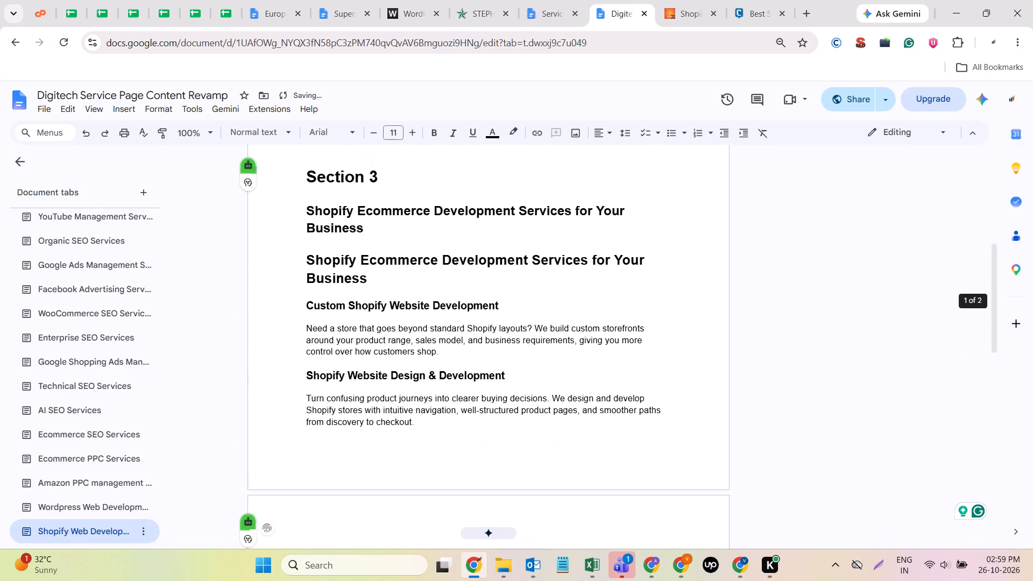
double_click(364, 310)
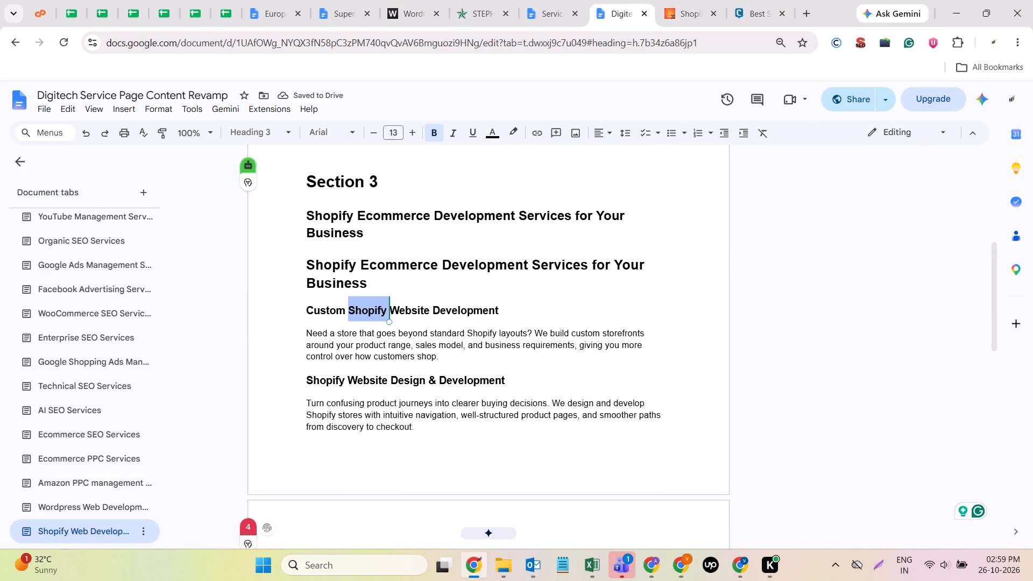
key("BackSpace")
Delete the duplicate pasted heading "Shopify Ecommerce Development Services for Your Business" along with its empty line.
key("Up")
key("Up")
key("Up")
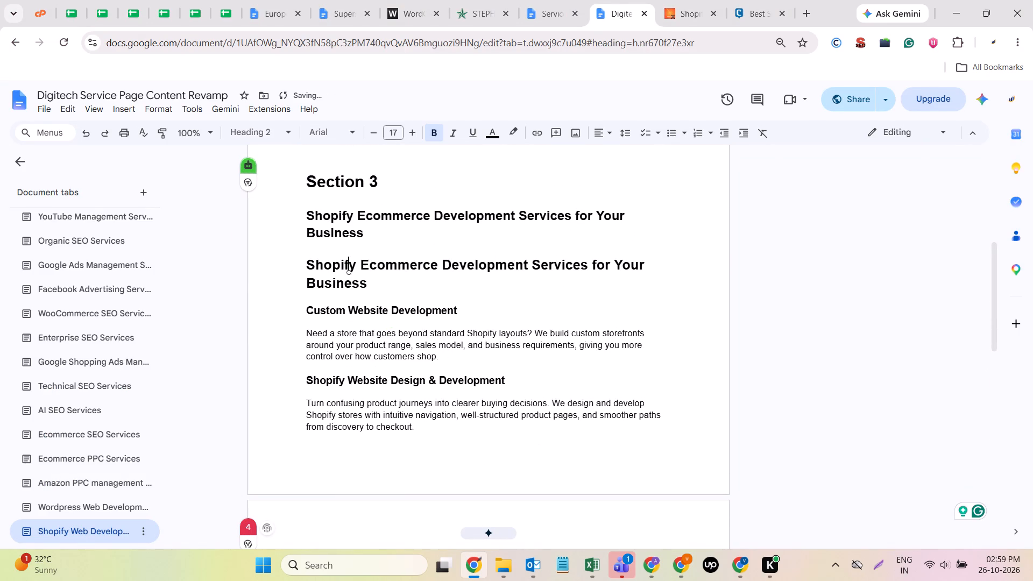
key("Right")
key("Right")
key("Right")
key("shift+Down")
key("shift+Down")
key("shift+Left")
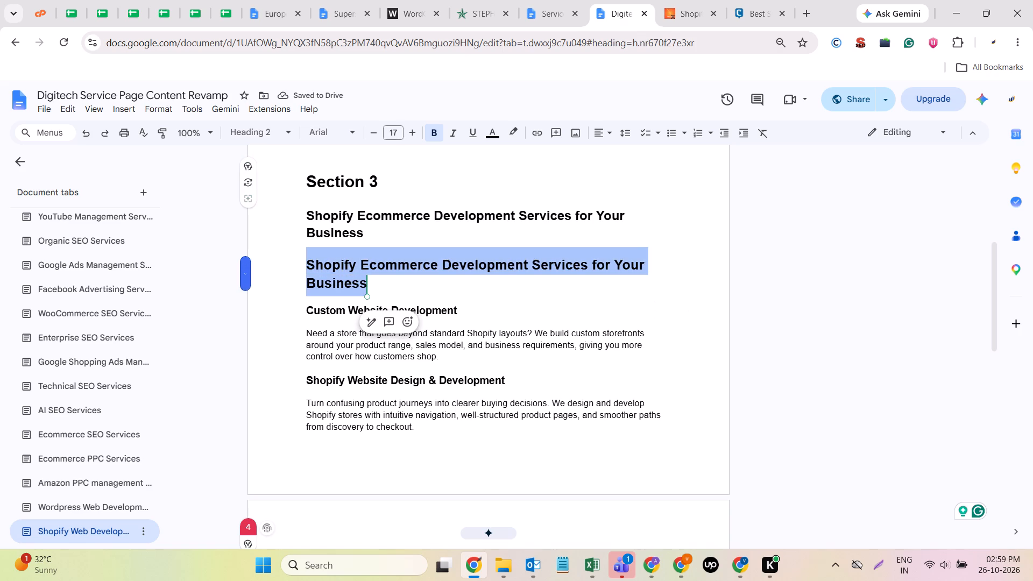
key("BackSpace")
key("BackSpace")
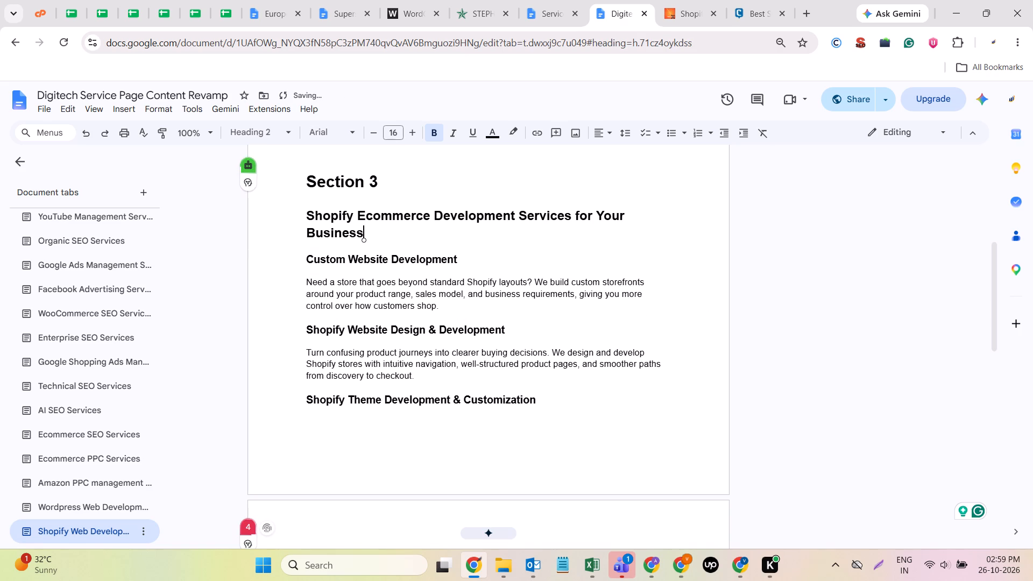
Shorten the second service subheading to "Website Design & Development" by removing its leading "Shopify".
key("Right")
key("Down")
key("Down")
key("Down")
key("Down")
key("Right")
key("Right")
key("Right")
key("Right")
key("Right")
key("Right")
key("Right")
key("Right")
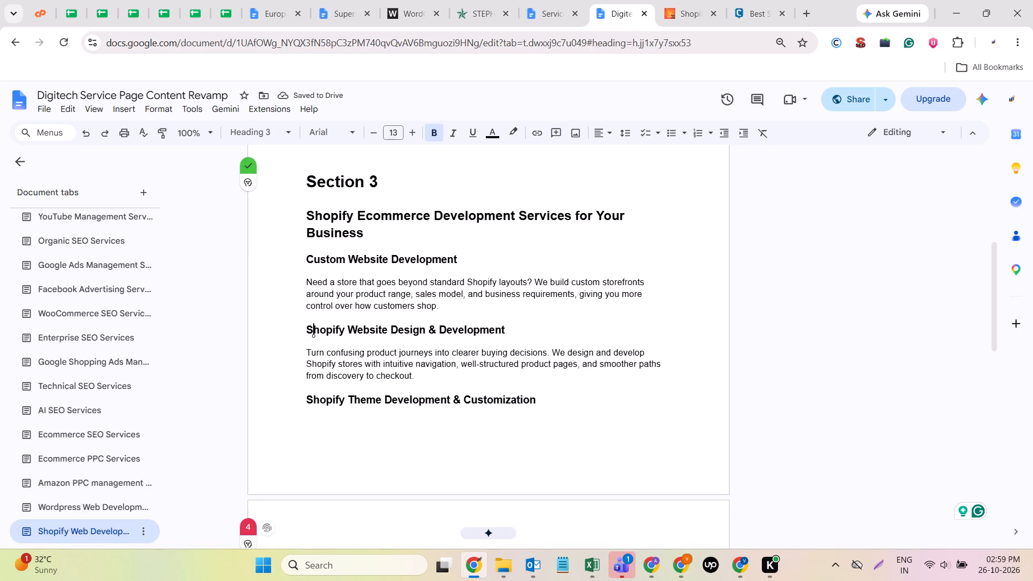
key("BackSpace")
key("BackSpace")
key("BackSpace")
key("BackSpace")
key("BackSpace")
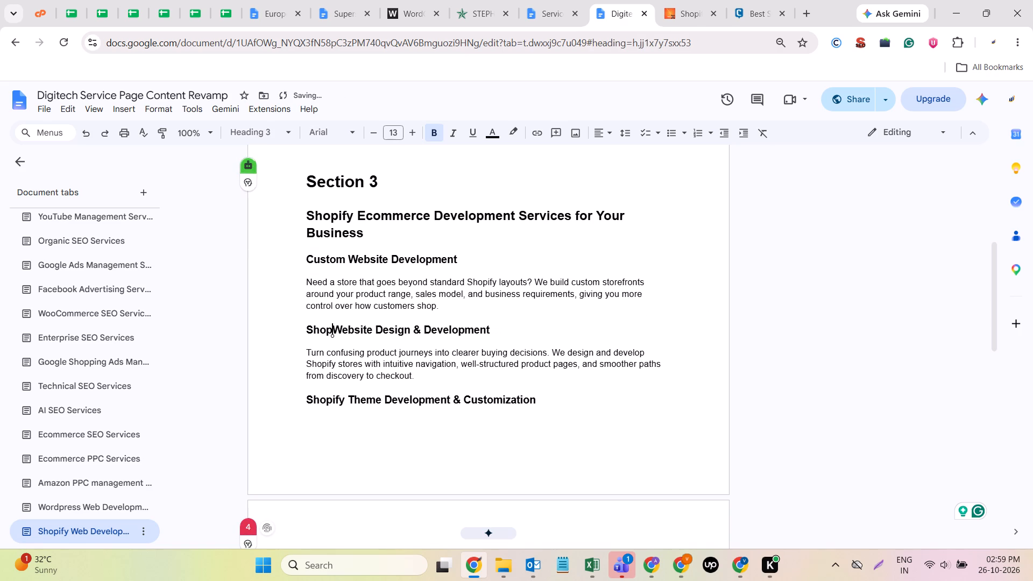
key("BackSpace")
key("BackSpace")
key("BackSpace")
Shorten the third service subheading to "Theme Development & Customization" by removing its leading "Shopify".
key("Down")
key("Down")
key("Down")
key("Down")
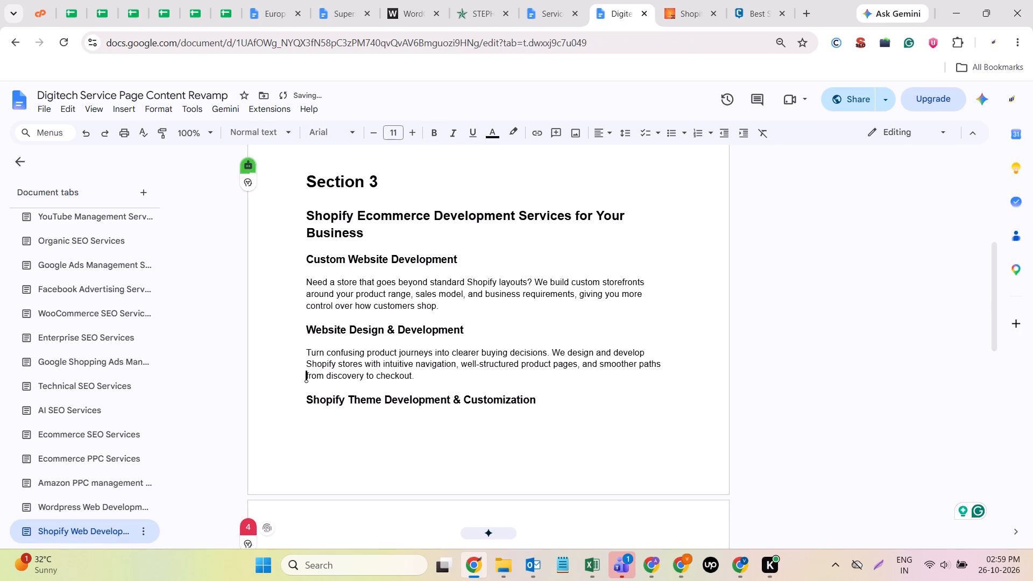
key("Right")
key("Right")
key("Right")
key("Right")
key("Right")
key("Right")
key("Right")
key("Right")
key("BackSpace")
key("BackSpace")
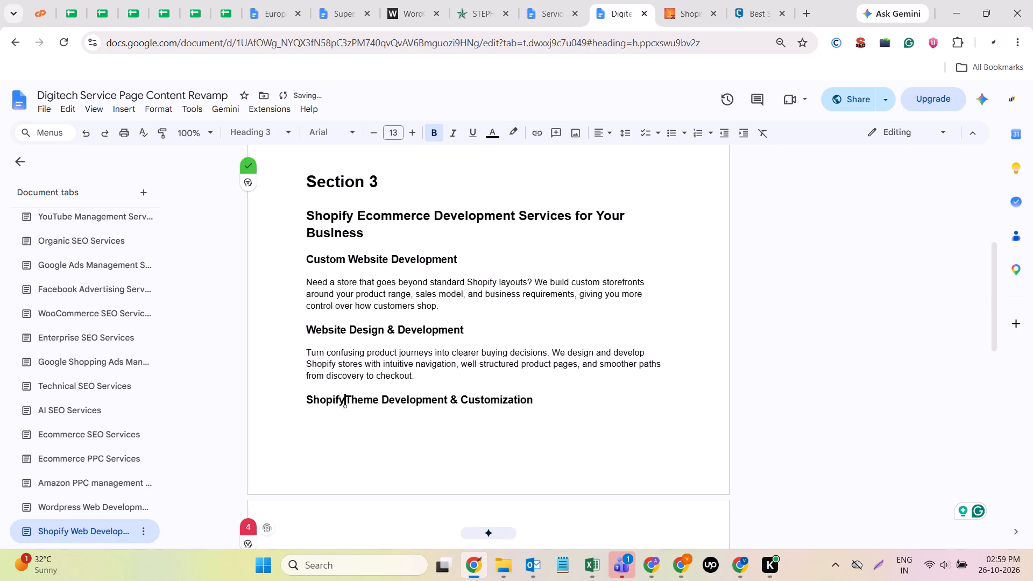
key("BackSpace")
key("BackSpace")
key("BackSpace")
key("BackSpace")
key("BackSpace")
key("BackSpace")
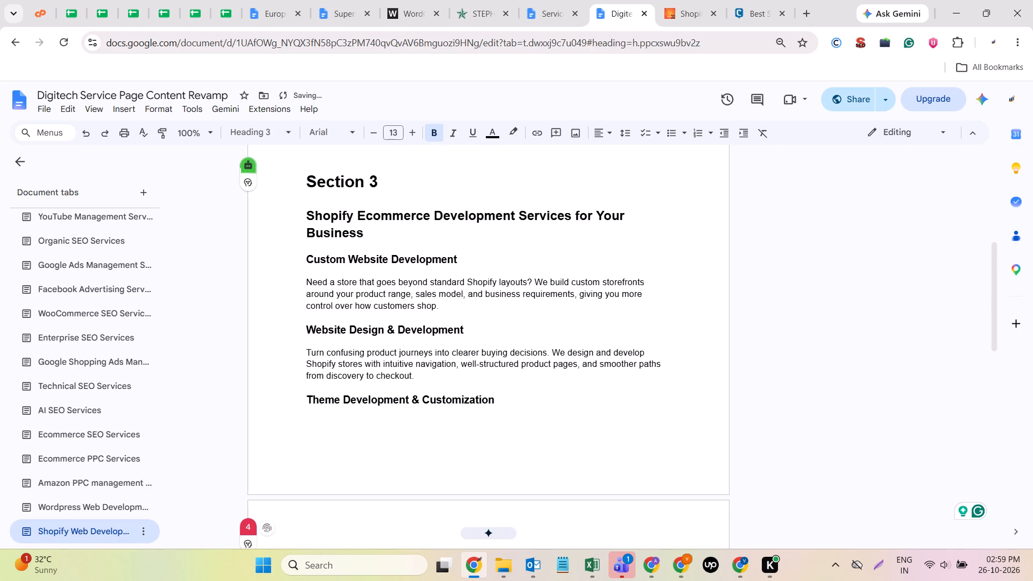
Remove the leading word "Custom" from the app subheading so it reads "Shopify App & Functionality Development".
key("Down")
key("Down")
key("Down")
key("Down")
key("Right")
key("Right")
key("Right")
key("Right")
key("Right")
key("Right")
key("Right")
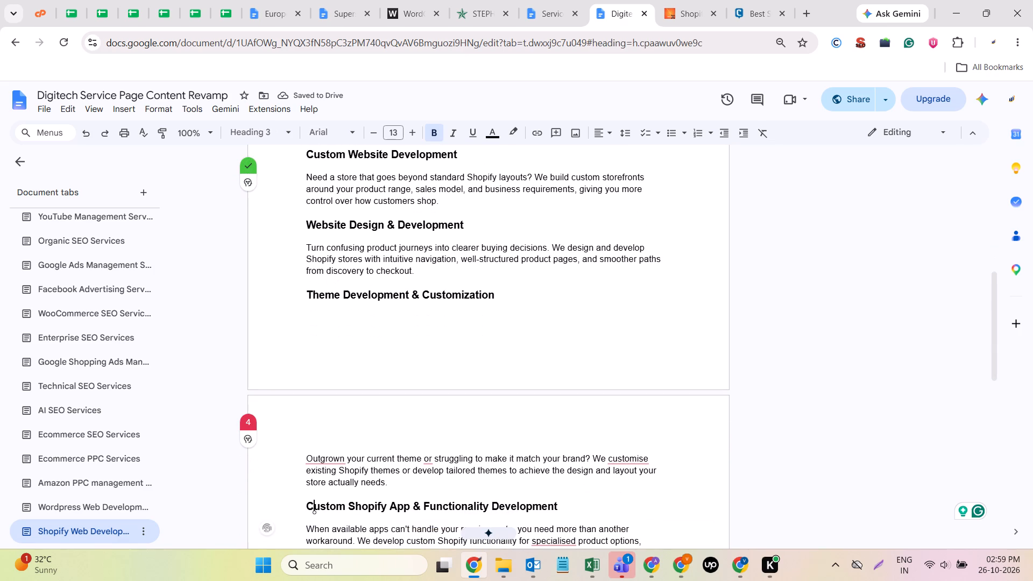
key("Right")
key("Left")
key("BackSpace")
key("BackSpace")
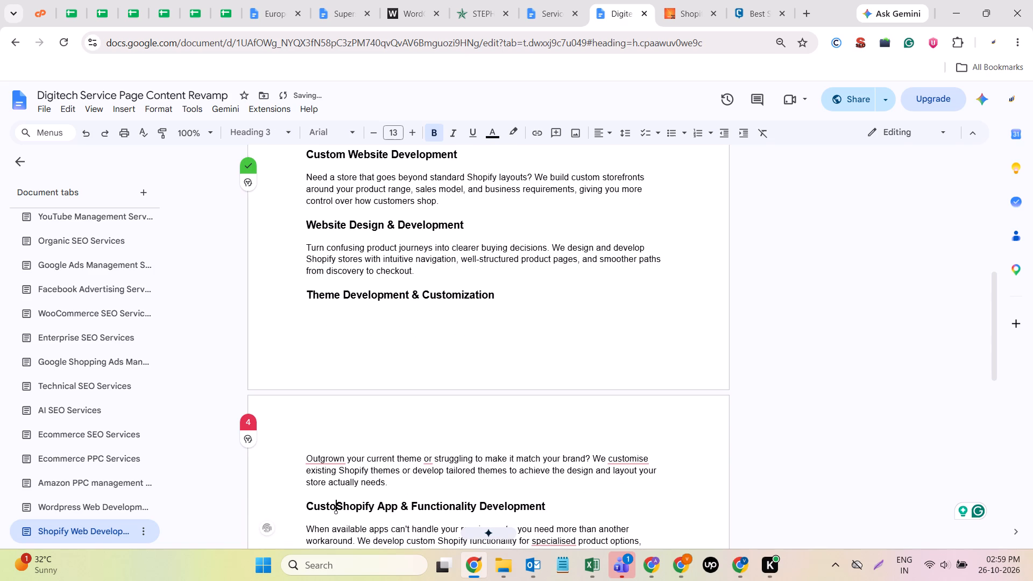
key("BackSpace")
key("BackSpace")
key("BackSpace")
key("BackSpace")
key("BackSpace")
Shorten the integrations subheading to "API & Third-Party Integrations" by removing its leading "Shopify".
scroll(364, 310, "down", 3)
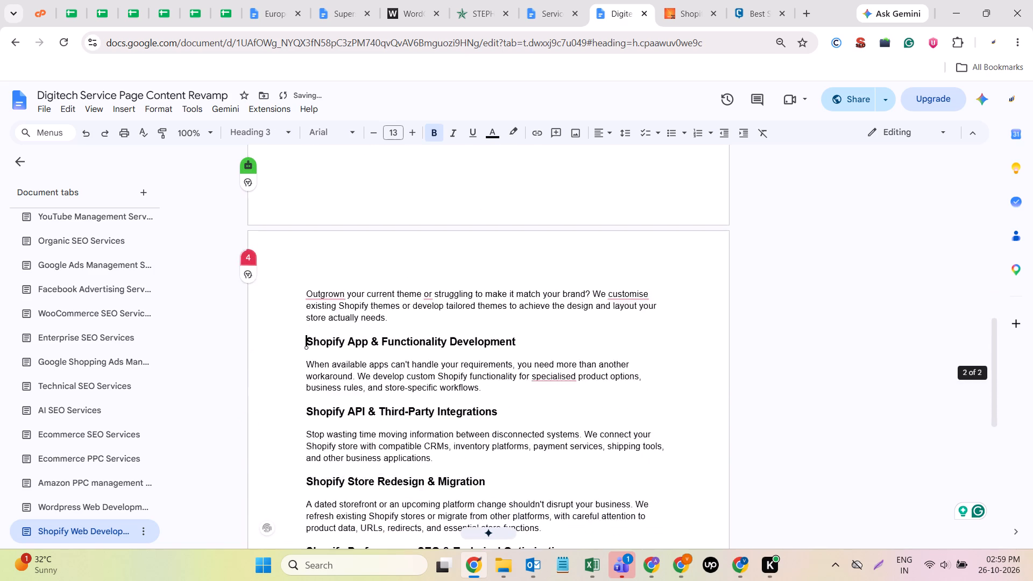
left_click(349, 385)
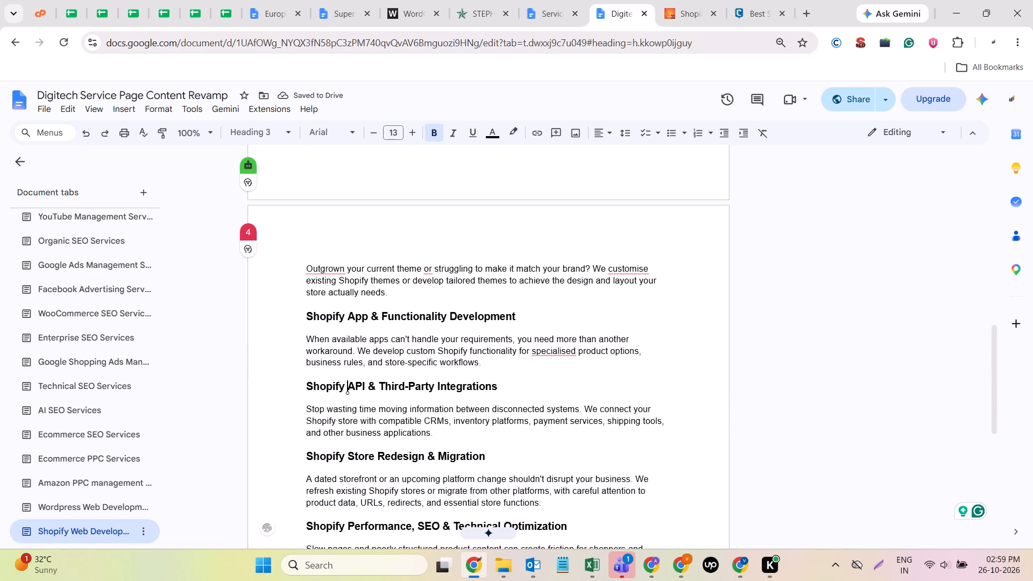
key("BackSpace")
key("BackSpace")
key("BackSpace")
key("BackSpace")
key("BackSpace")
key("BackSpace")
key("BackSpace")
key("BackSpace")
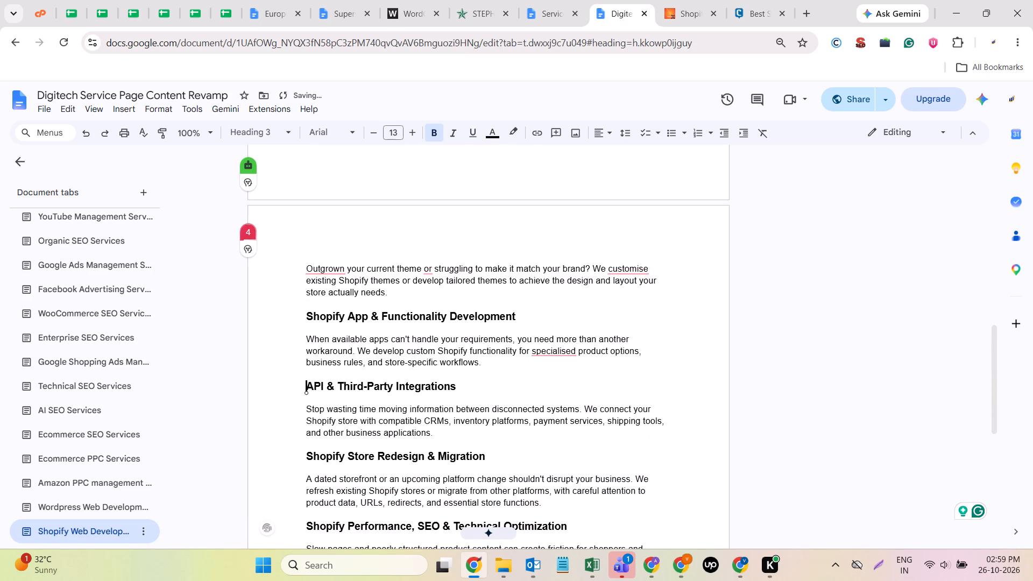
Shorten the redesign subheading to "Store Redesign & Migration" by removing its leading "Shopify".
scroll(349, 385, "down", 1)
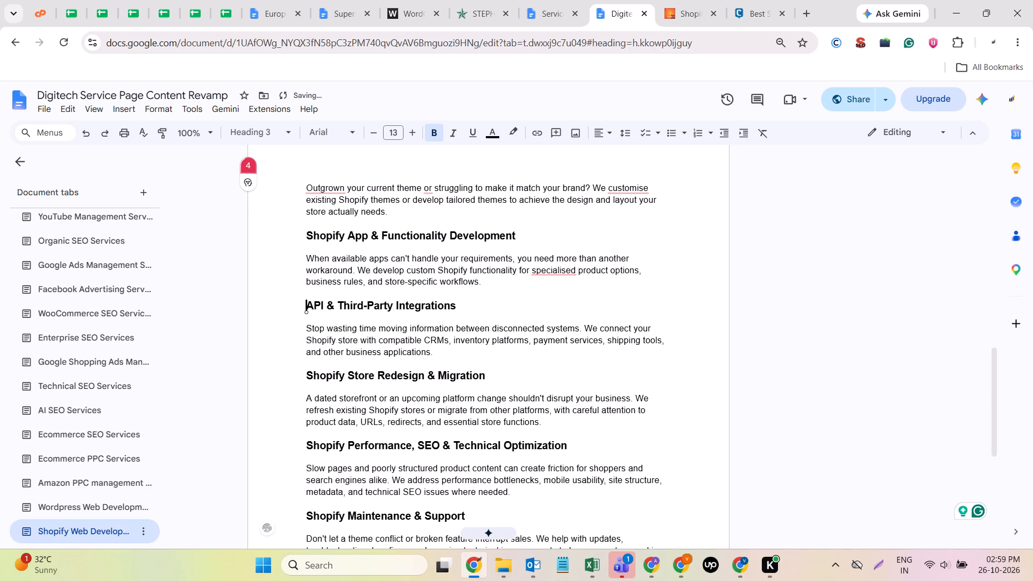
left_click(348, 375)
key("BackSpace")
key("BackSpace")
key("BackSpace")
key("BackSpace")
key("BackSpace")
key("BackSpace")
key("BackSpace")
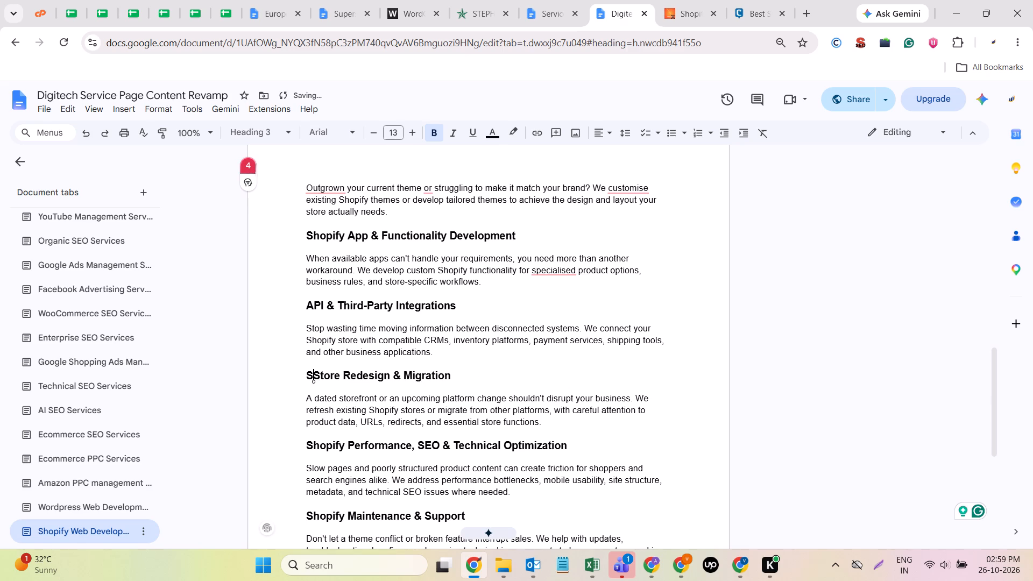
key("BackSpace")
Remove the leading "Shopify" from the optimization subheading so it reads "Performance, SEO & Technical Optimization".
scroll(348, 375, "down", 1)
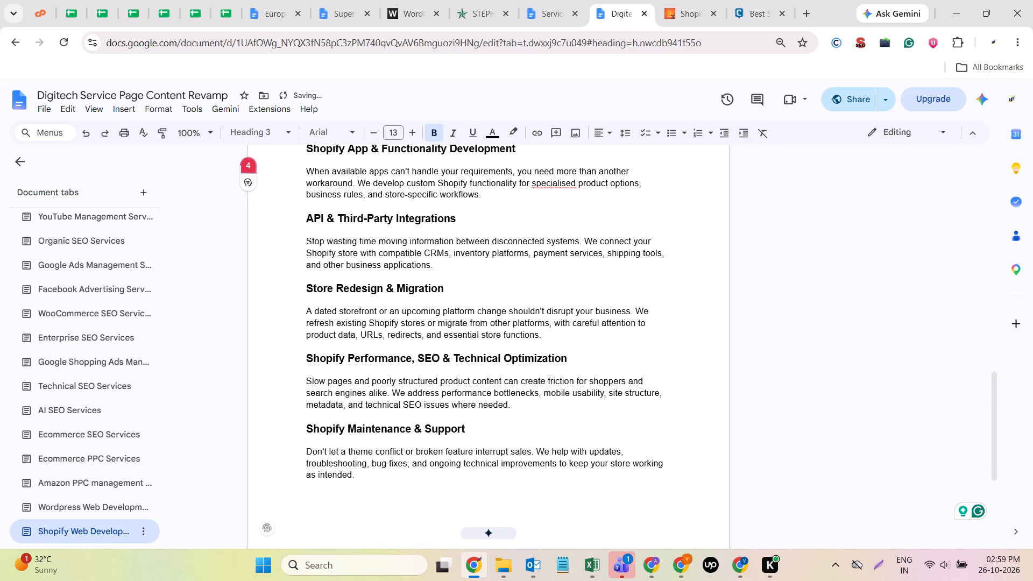
left_click(351, 358)
key("BackSpace")
key("BackSpace")
key("BackSpace")
key("BackSpace")
key("BackSpace")
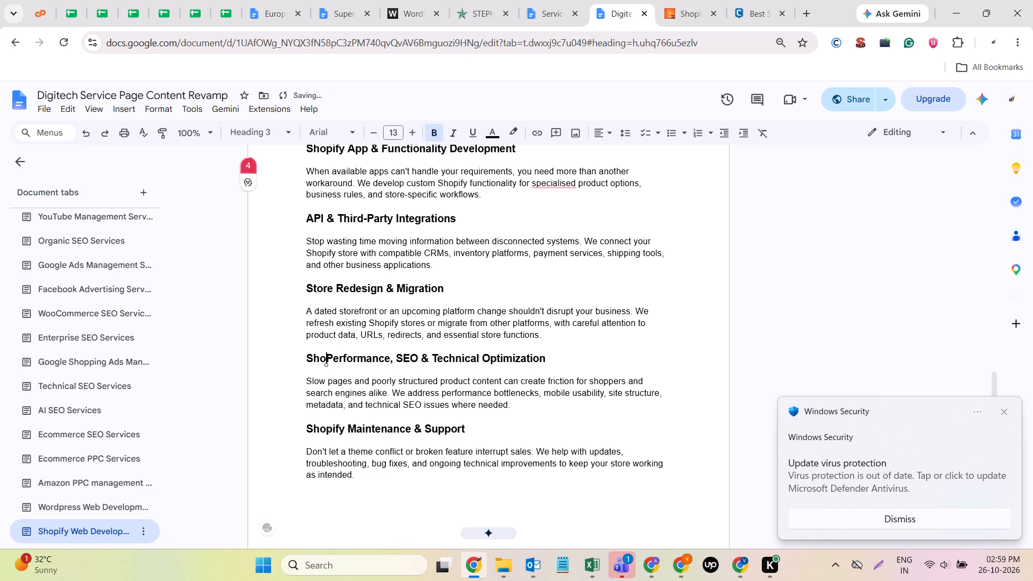
key("BackSpace")
key("BackSpace")
key("BackSpace")
Shorten the last service subheading to "Maintenance & Support" by removing its leading "Shopify".
scroll(351, 358, "down", 1)
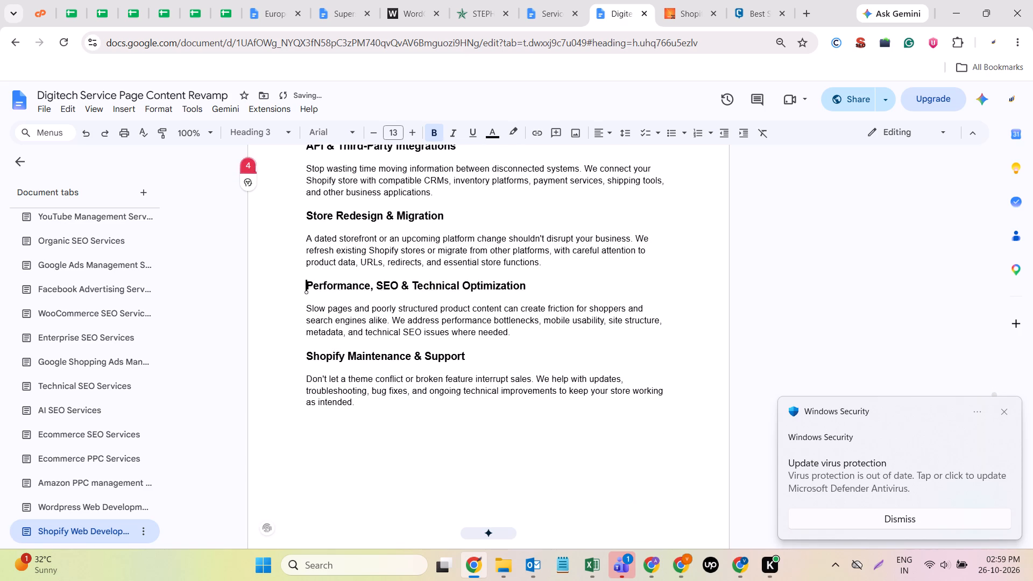
left_click(349, 358)
key("BackSpace")
key("BackSpace")
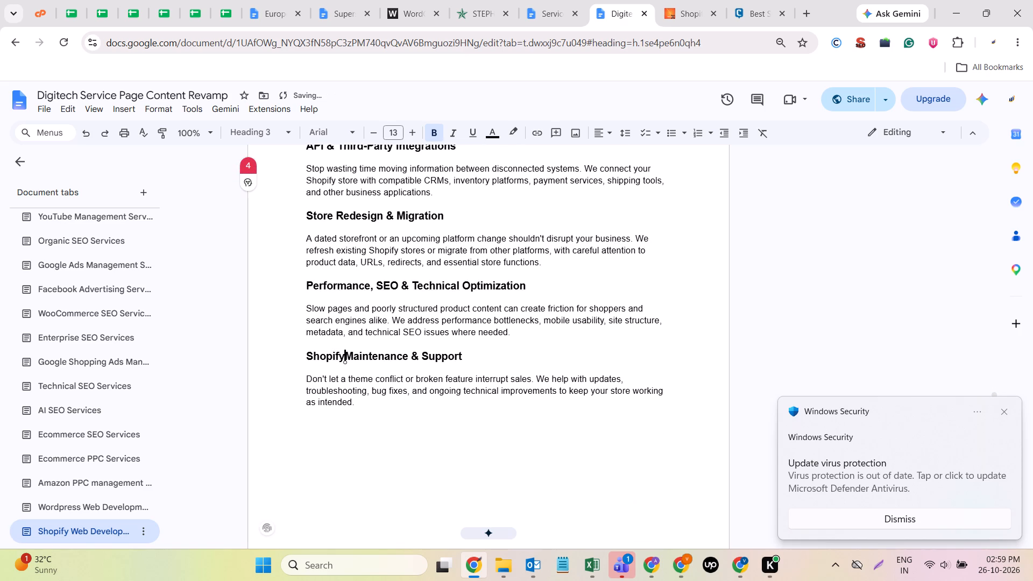
key("BackSpace")
key("BackSpace")
key("BackSpace")
key("BackSpace")
key("BackSpace")
key("BackSpace")
Add a bold Heading 1 reading "Section 4" below the Maintenance & Support description, followed by a new line.
scroll(349, 358, "down", 2)
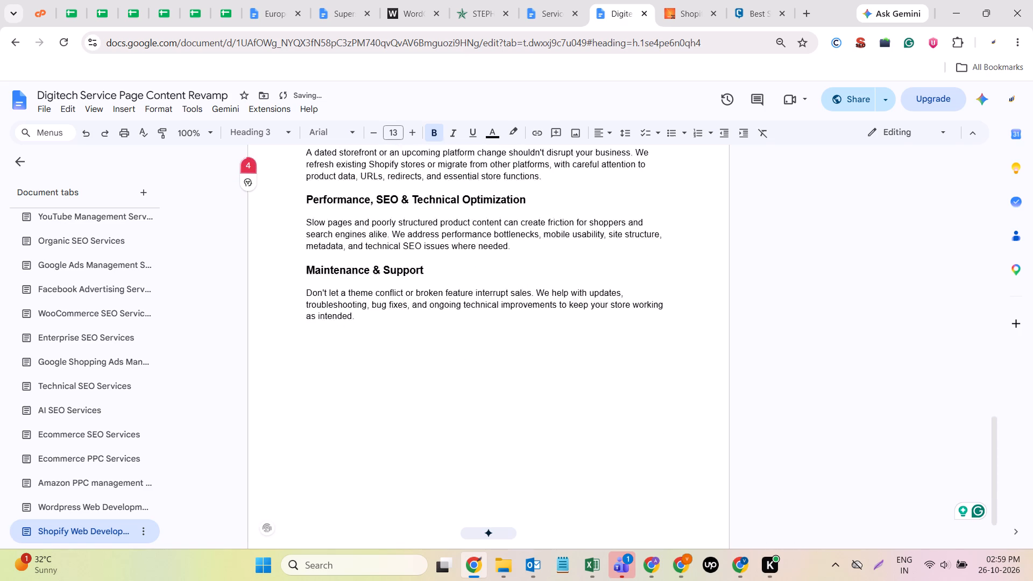
scroll(349, 358, "down", 1)
left_click(349, 358)
key("Up")
key("Up")
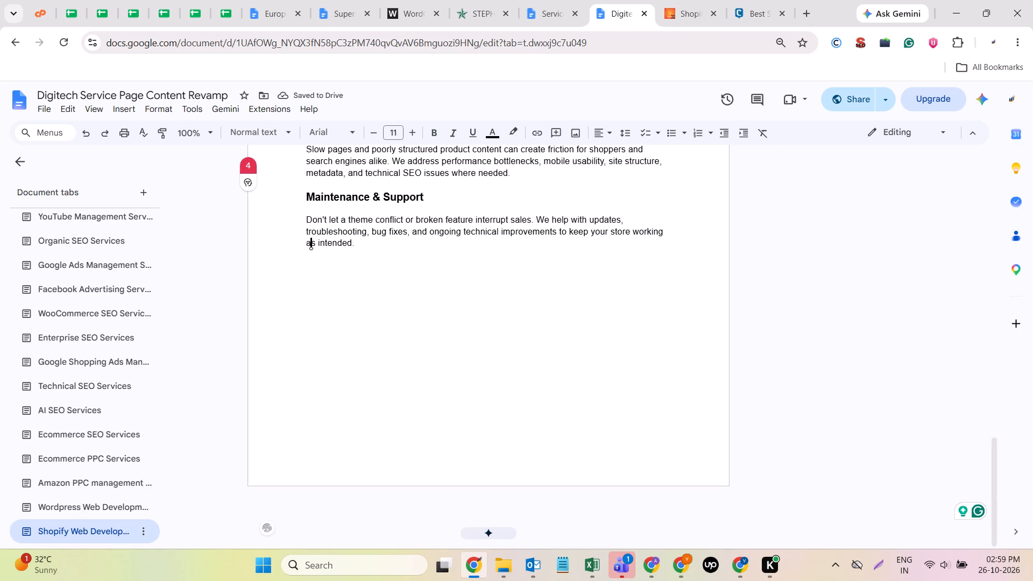
key("Down")
key("Left")
key("Right")
key("Right")
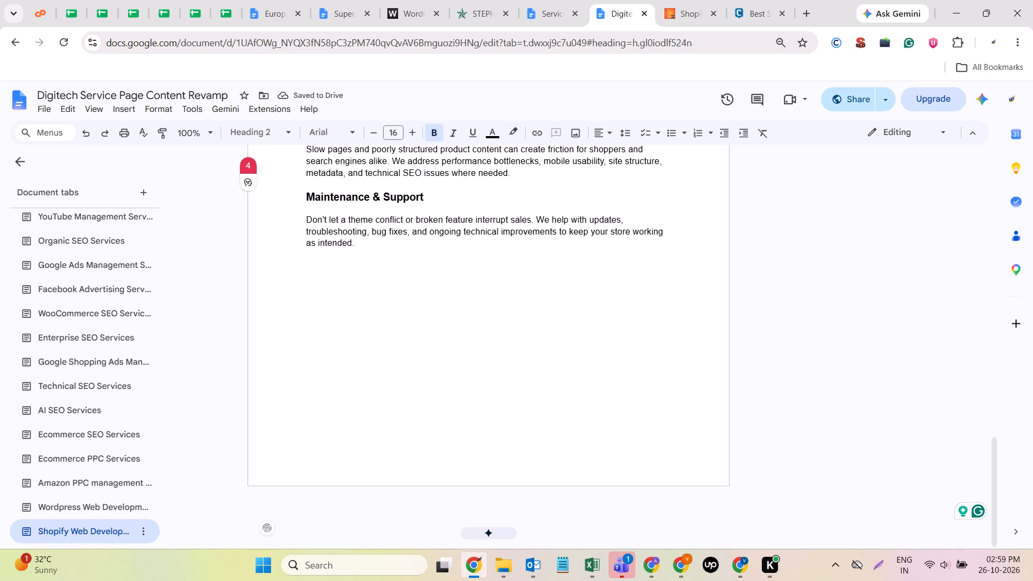
key("Left")
key("Return")
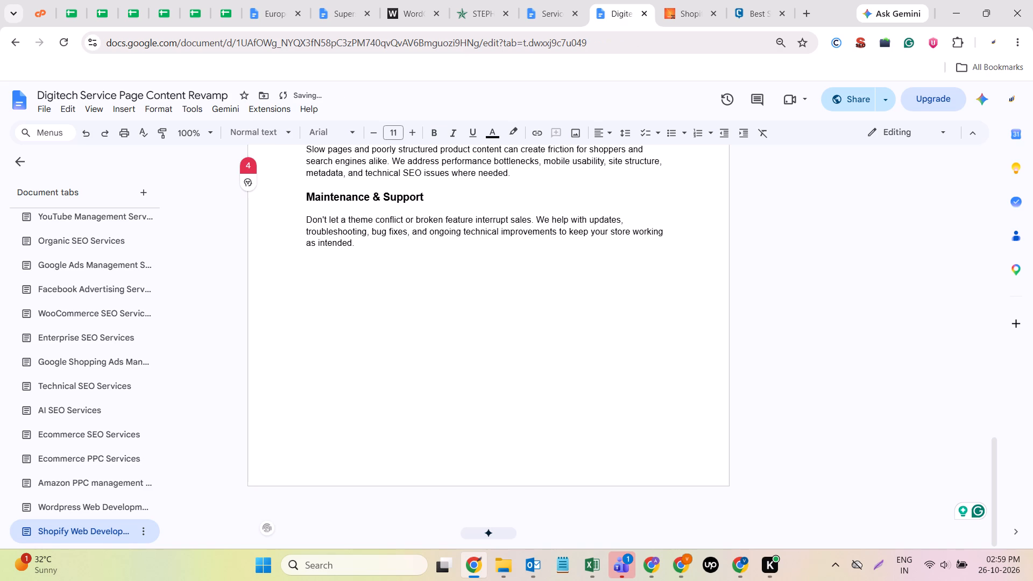
key("ctrl+alt+1")
key("ctrl+b")
type("Section 4")
key("Return")
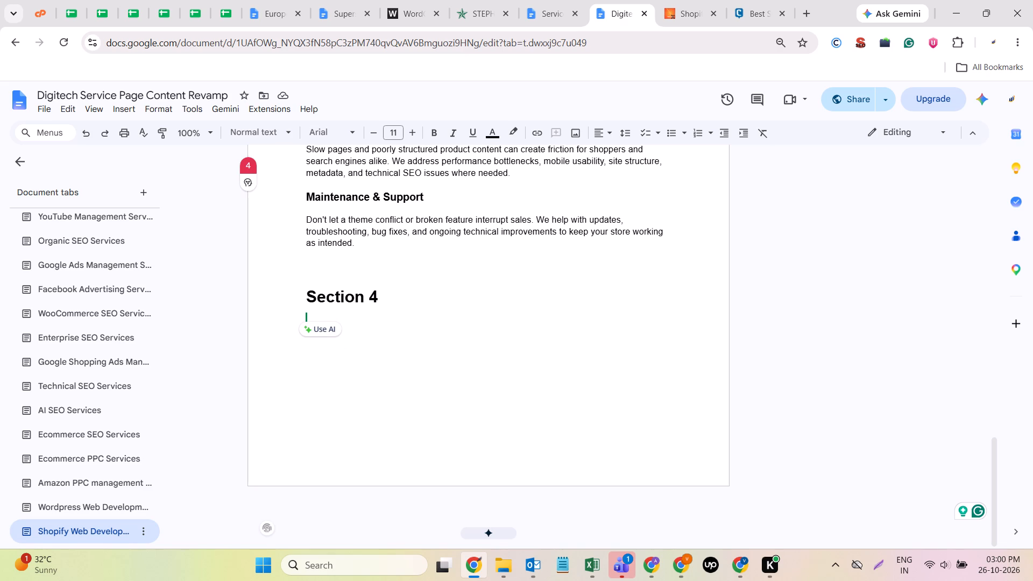
Copy the heading text "Real Results We've Delivered" from Service Pages Revamp Document and paste it under Section 4 in Digitech Service Page Content Revamp.
left_click(564, 3)
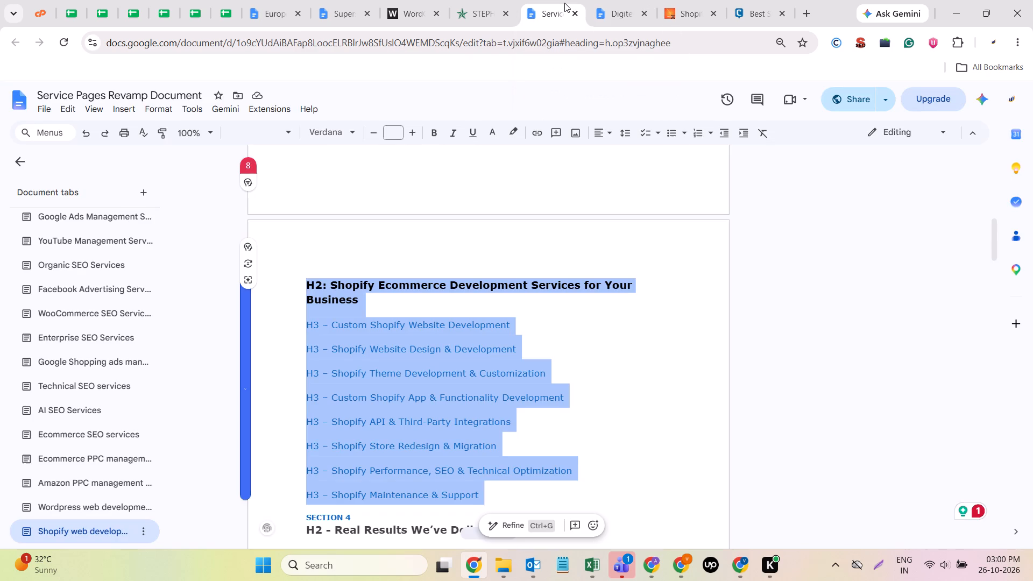
scroll(566, 318, "down", 3)
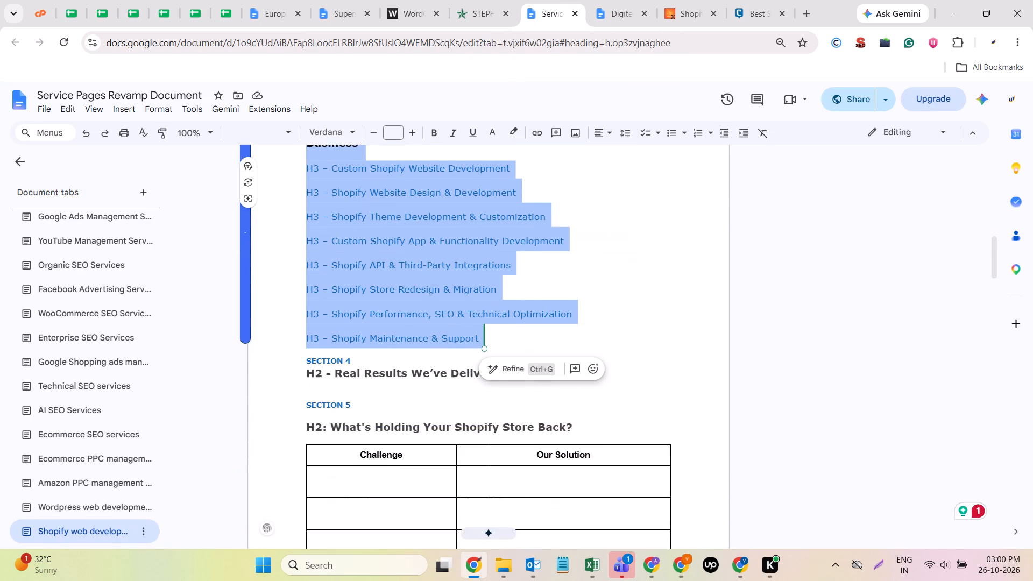
scroll(566, 318, "down", 1)
left_click(334, 321)
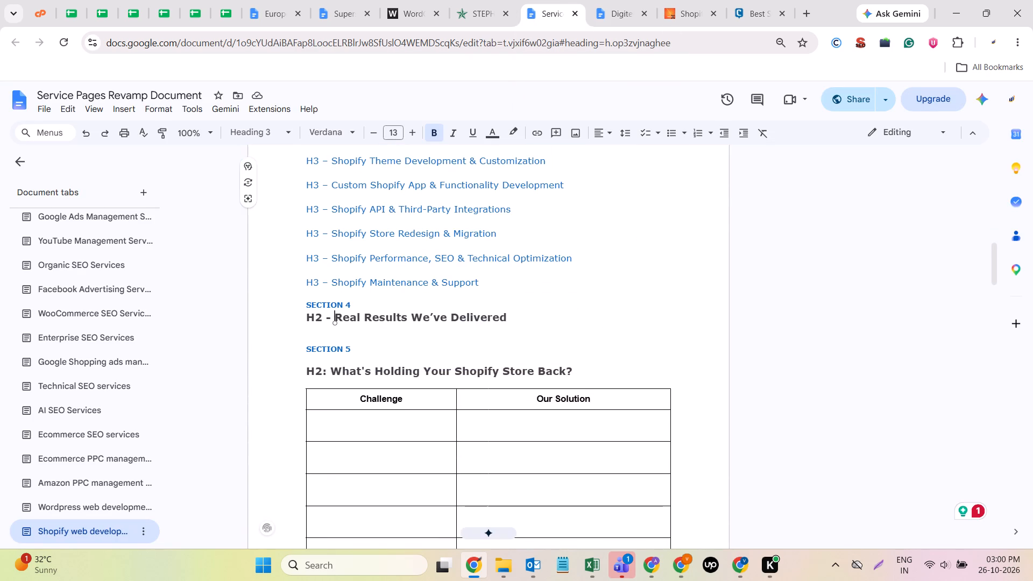
left_click_drag(334, 316, 508, 314)
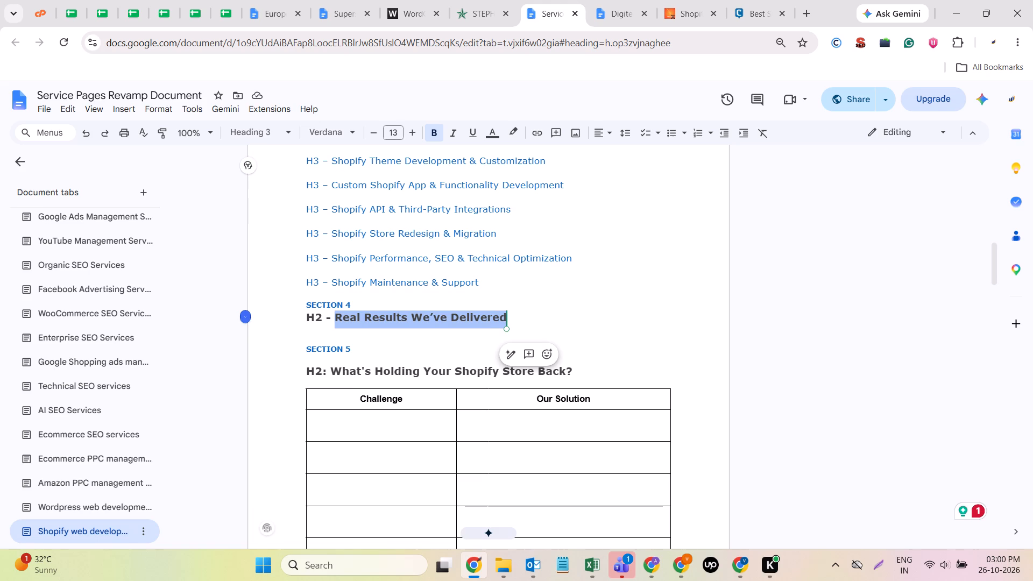
key("ctrl+c")
left_click(604, 11)
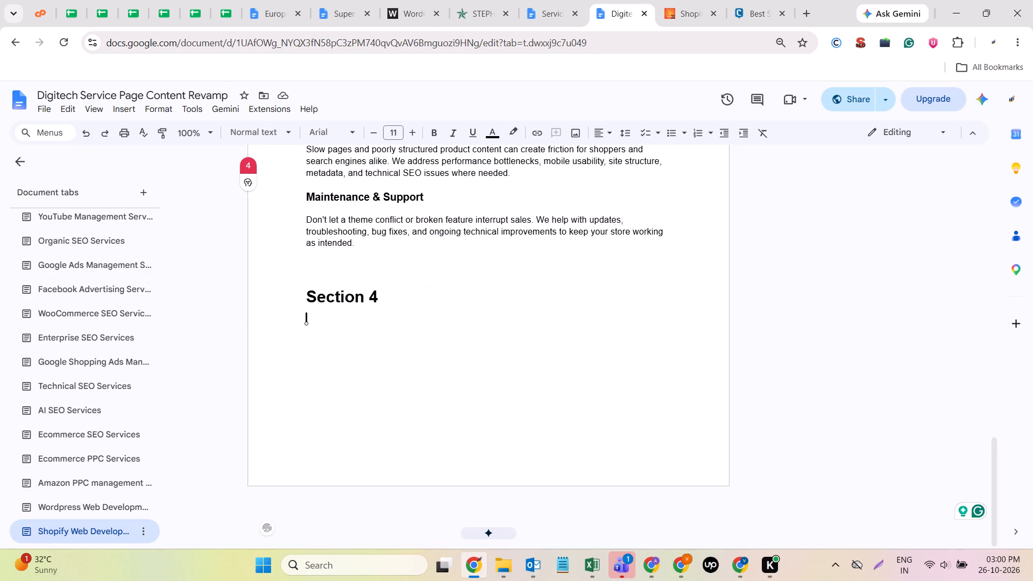
key("ctrl+v")
Format the pasted "Real Results We've Delivered" line as a bold Heading 2.
triple_click(376, 329)
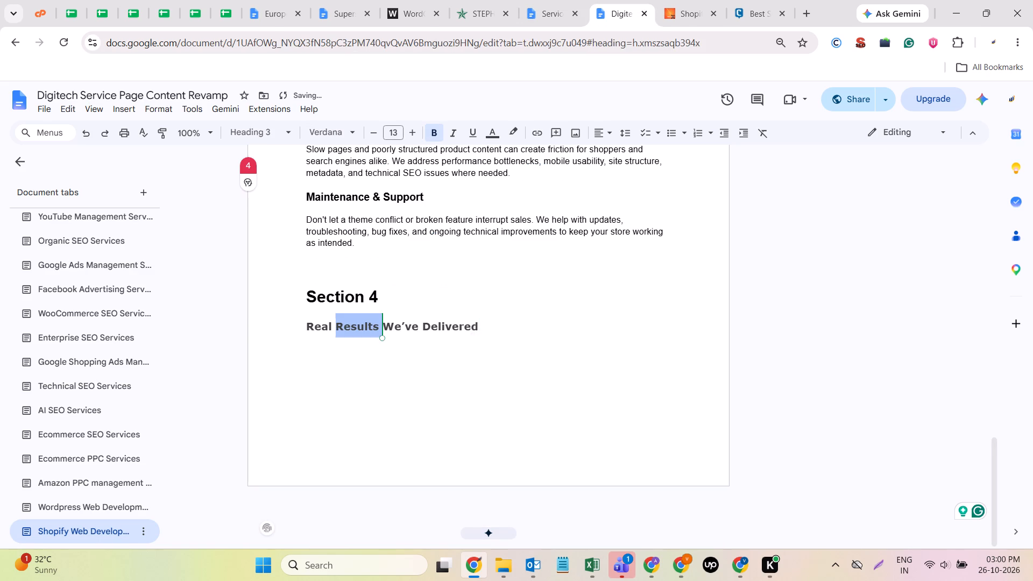
left_click(376, 329)
triple_click(369, 322)
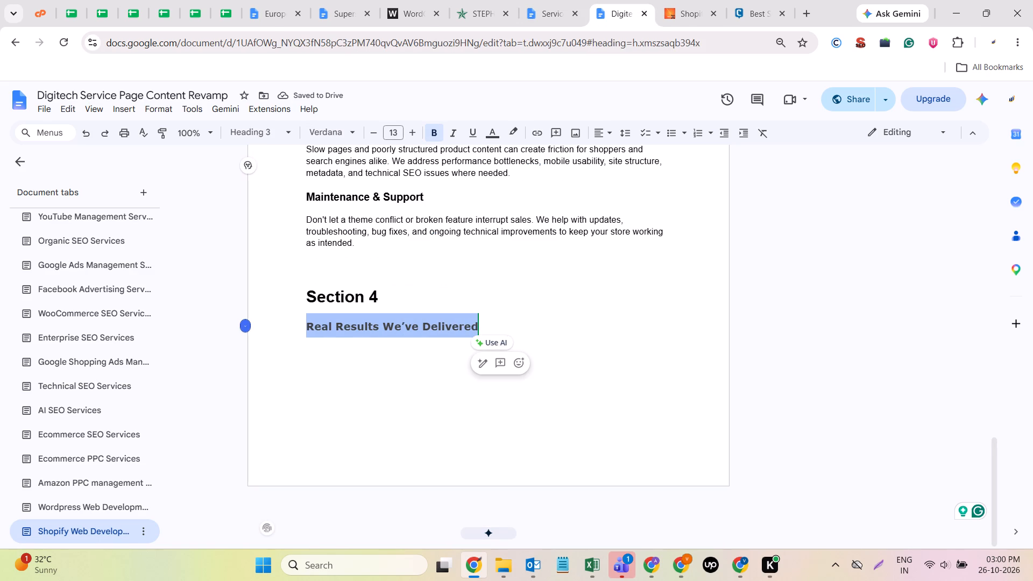
left_click(269, 132)
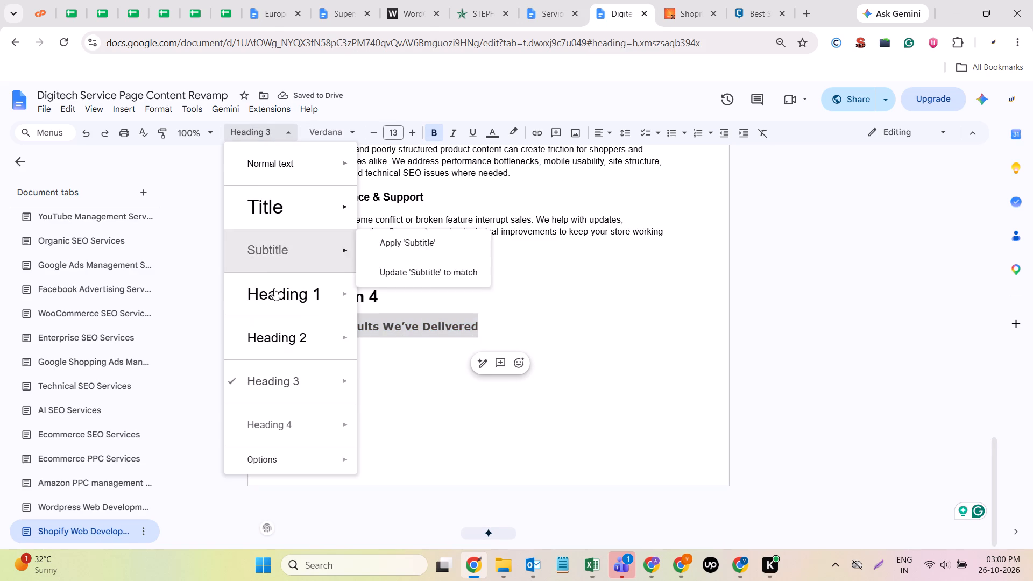
left_click(272, 333)
key("ctrl+b")
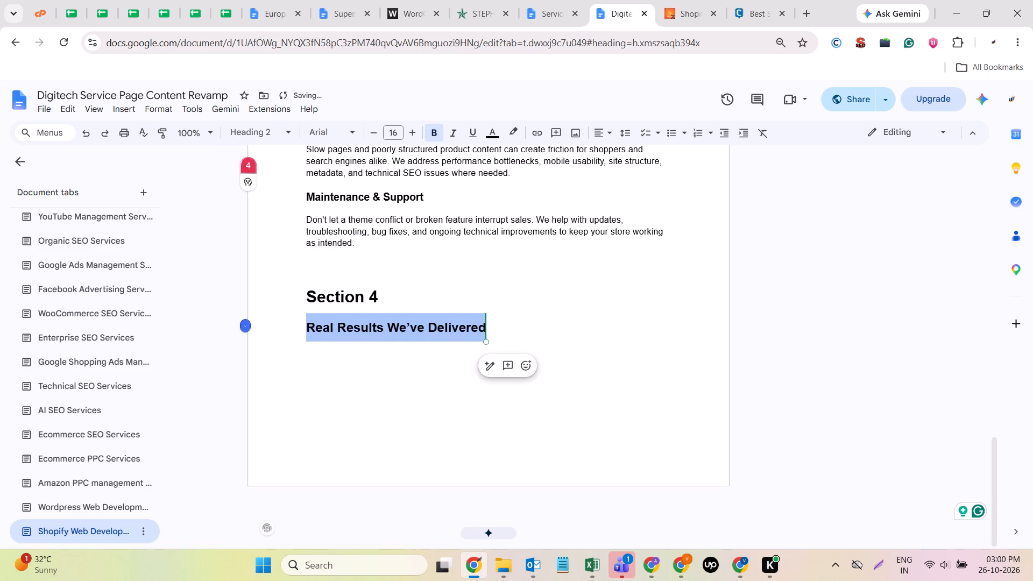
Add a bold Heading 1 reading "Section 5" below the "Real Results We've Delivered" heading, with blank space before it and a new line after.
key("Up")
key("Up")
key("Up")
key("Down")
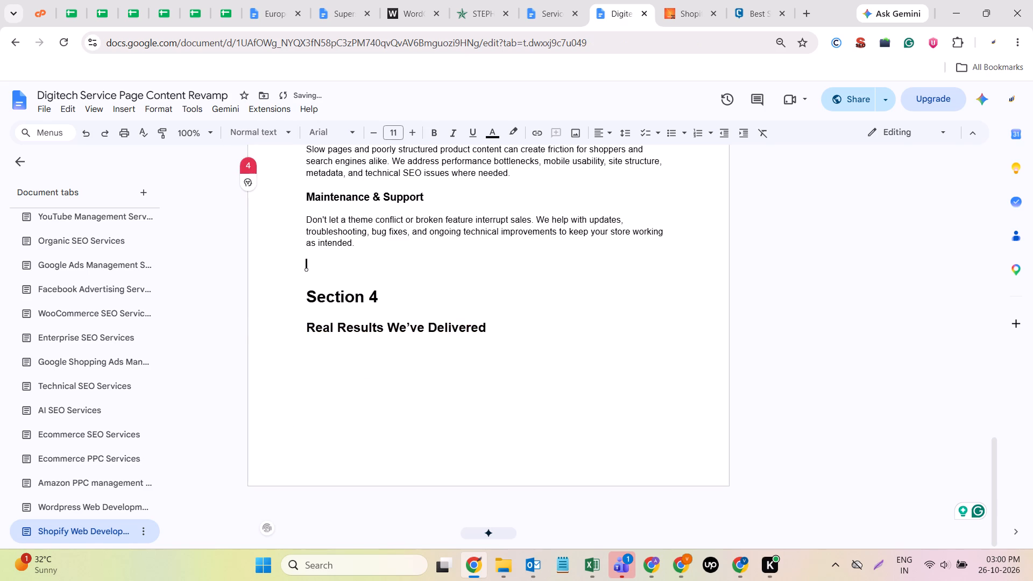
key("Down")
key("Down")
key("Down")
key("Down")
key("Left")
key("Return")
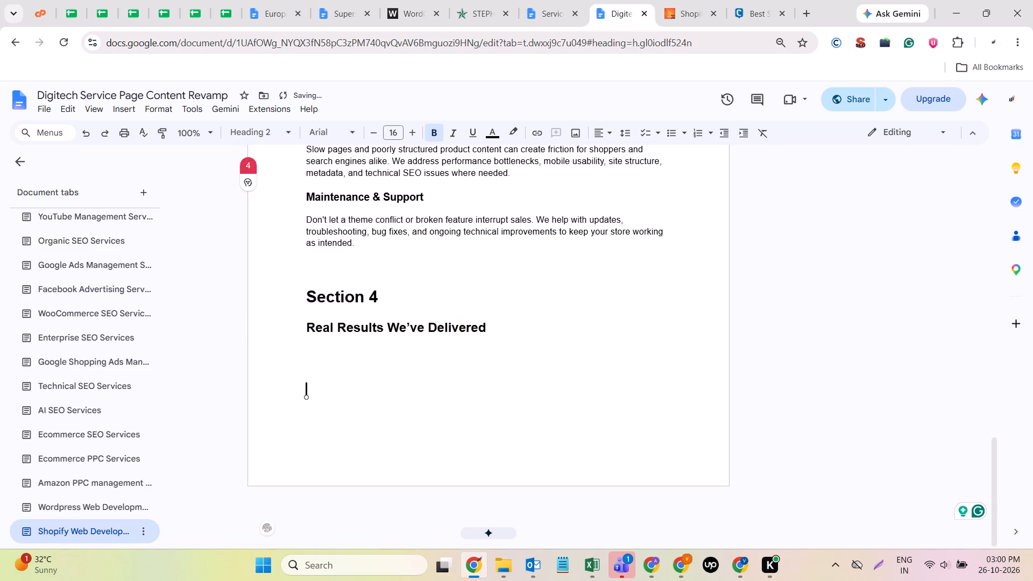
key("Left")
key("Left")
key("Return")
key("Return")
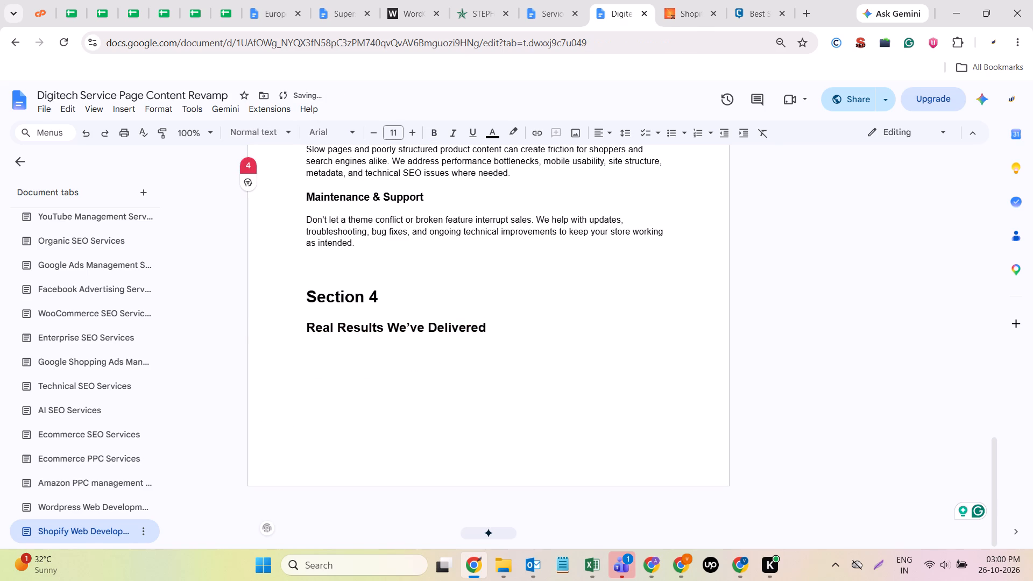
key("ctrl+alt+1")
key("ctrl+b")
type("Section 5")
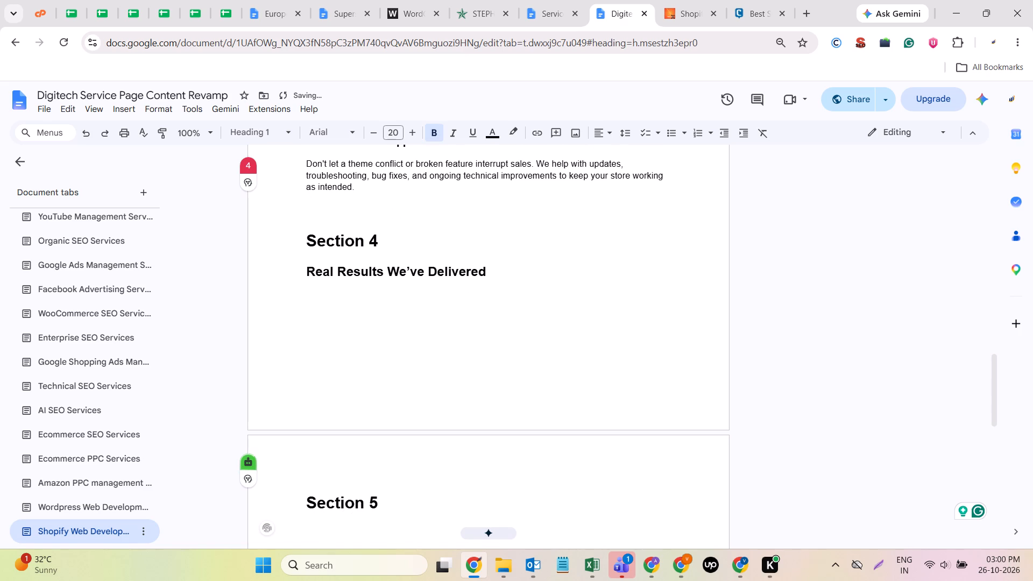
key("Return")
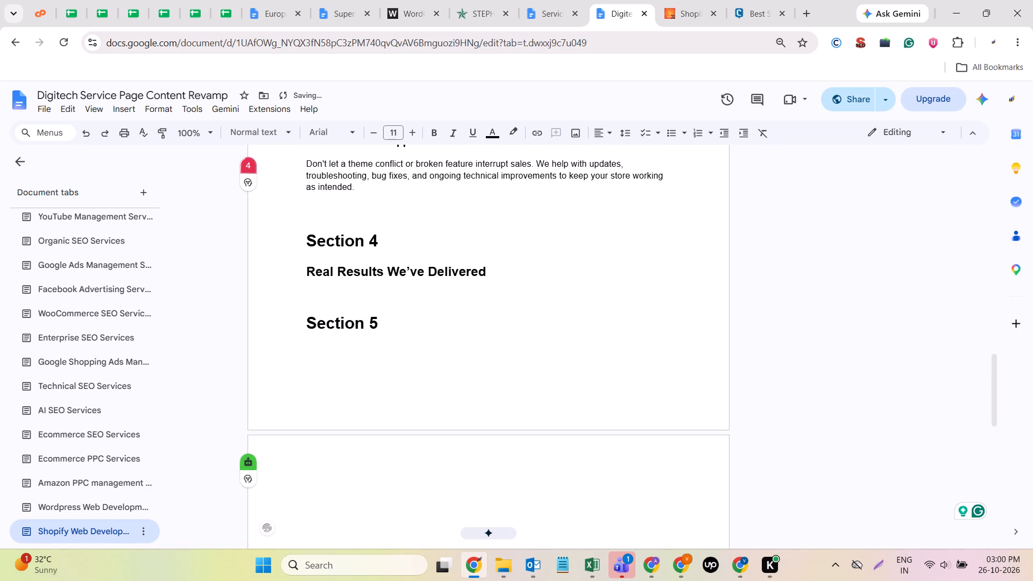
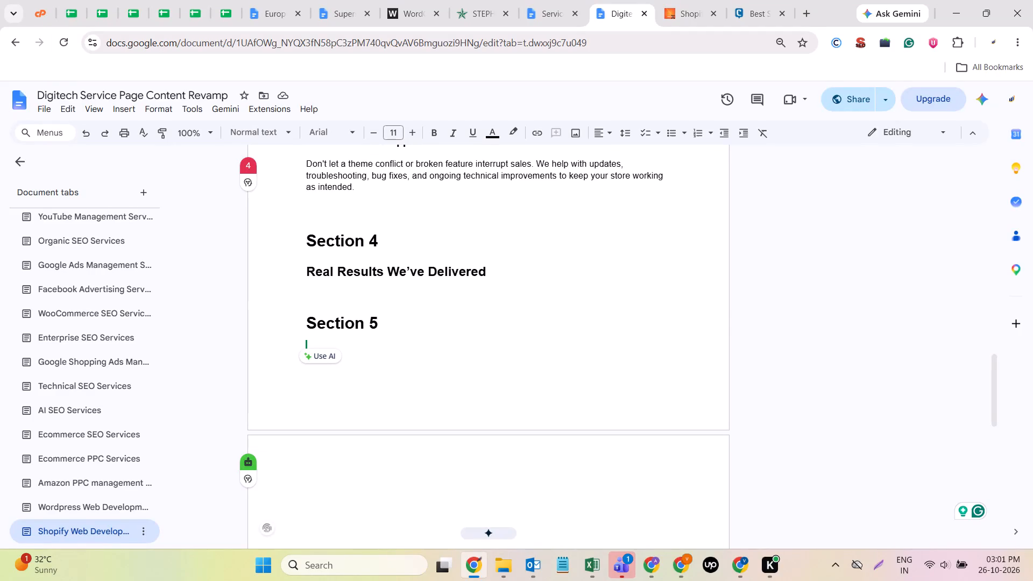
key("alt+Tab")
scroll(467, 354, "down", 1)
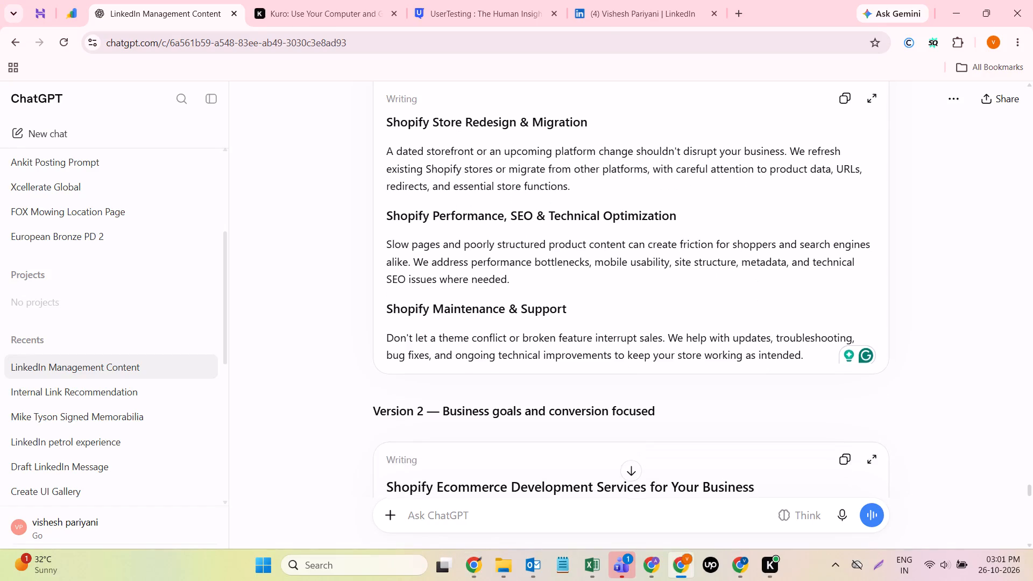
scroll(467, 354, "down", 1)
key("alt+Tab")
In Service Pages Revamp Document, copy the Section 5 heading "What's Holding Your Shopify Store Back?" together with the Challenge / Our Solution table.
left_click(546, 17)
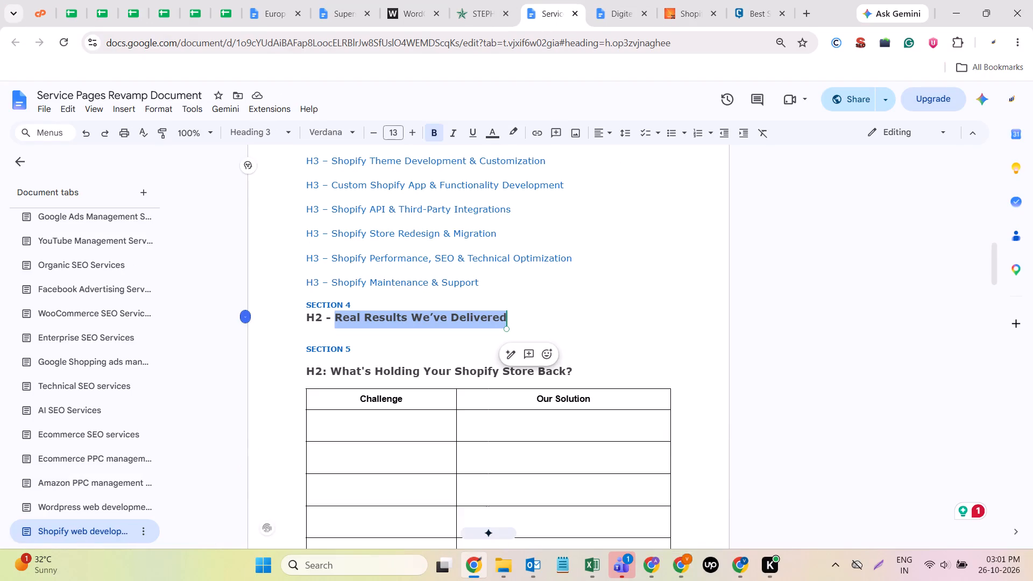
scroll(451, 362, "down", 5)
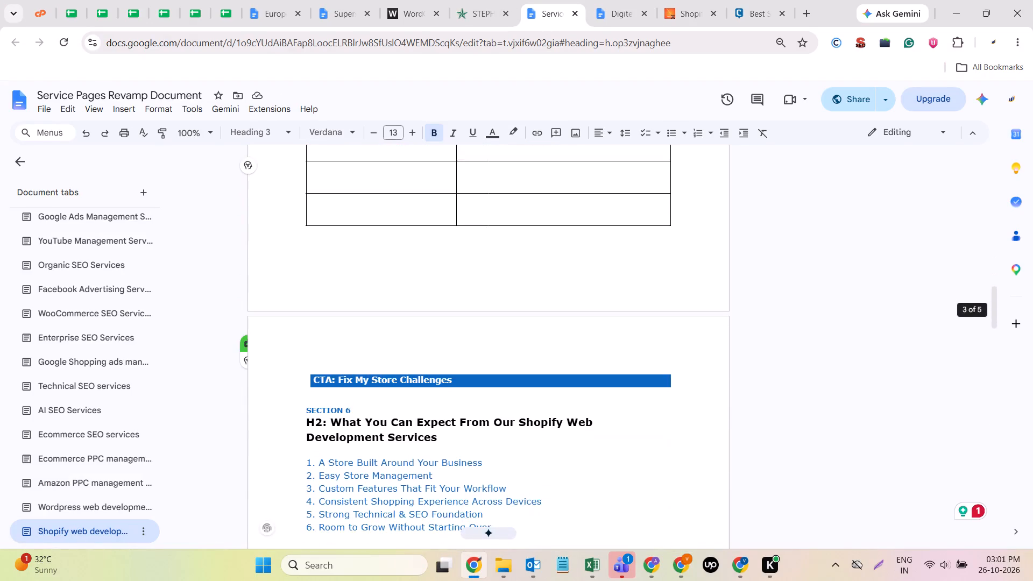
scroll(451, 362, "up", 3)
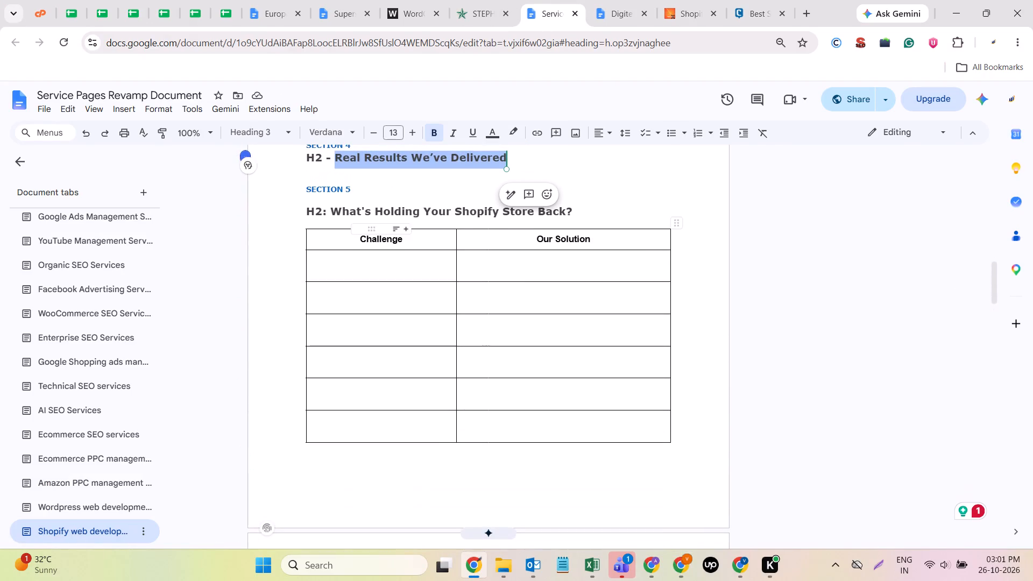
left_click(333, 210)
key("shift+Down")
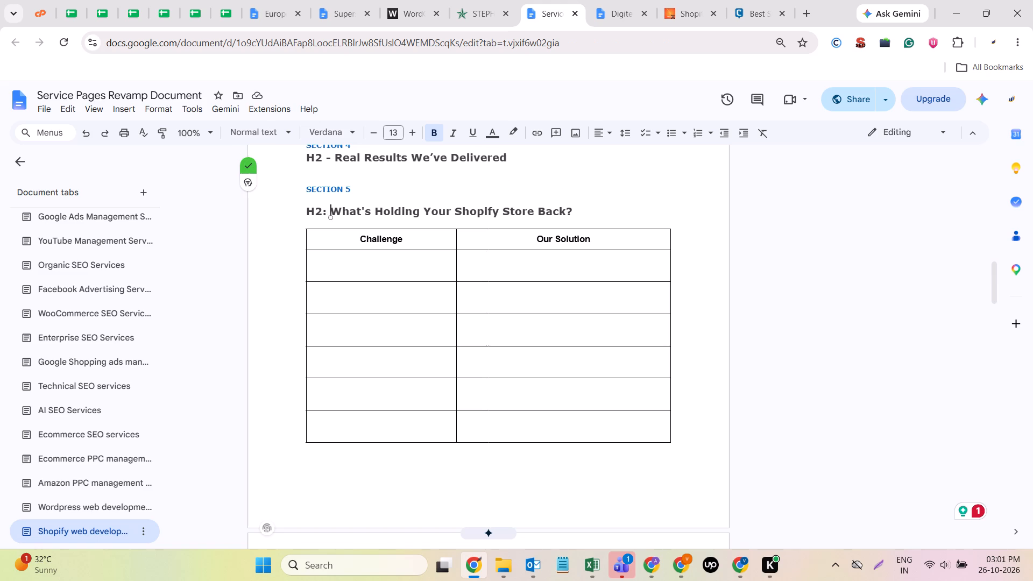
key("shift+Down")
key("ctrl+c")
key("ctrl+c")
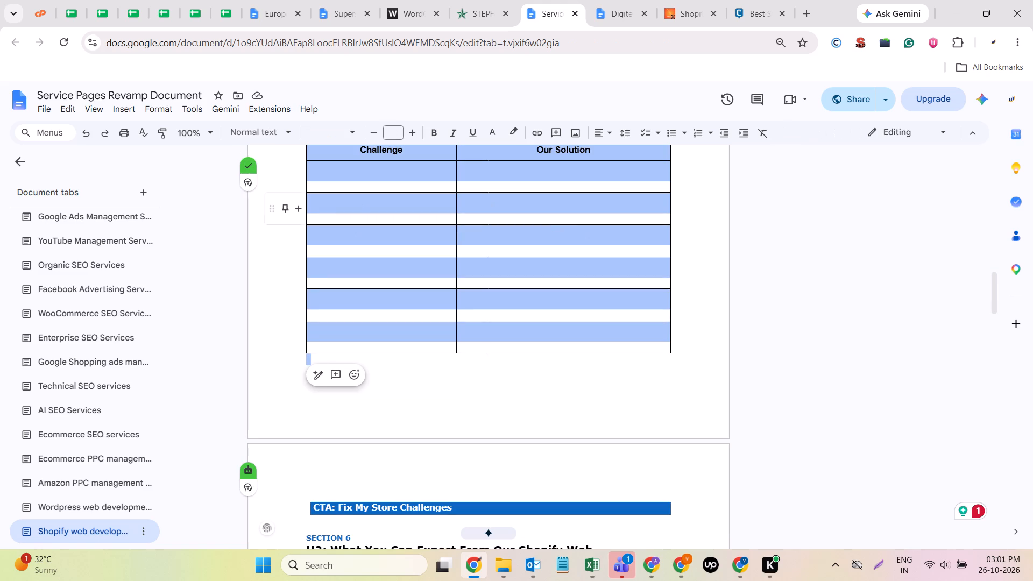
key("ctrl+c")
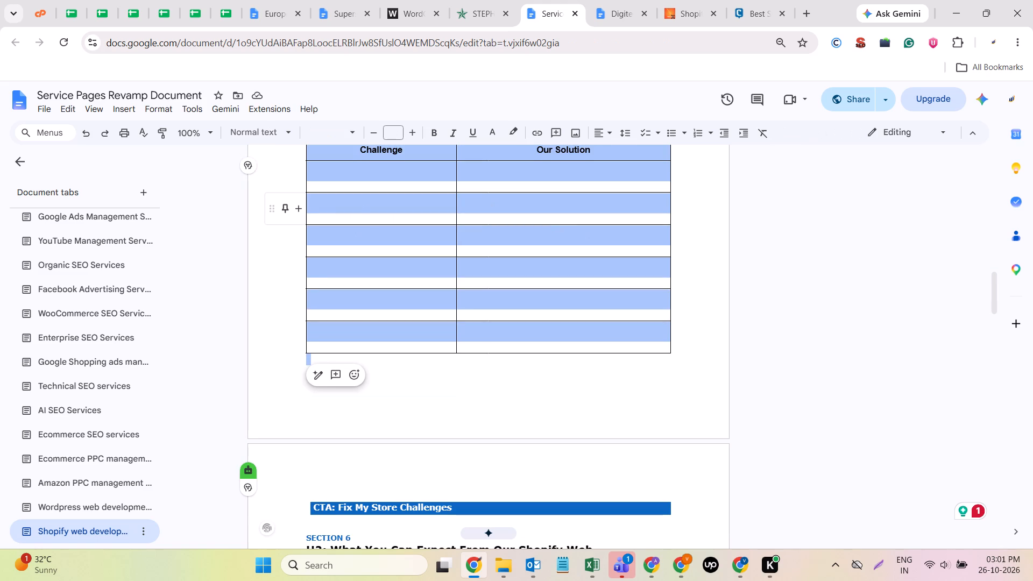
scroll(333, 210, "up", 1)
key("ctrl+c")
key("ctrl+c")
key("ctrl+c")
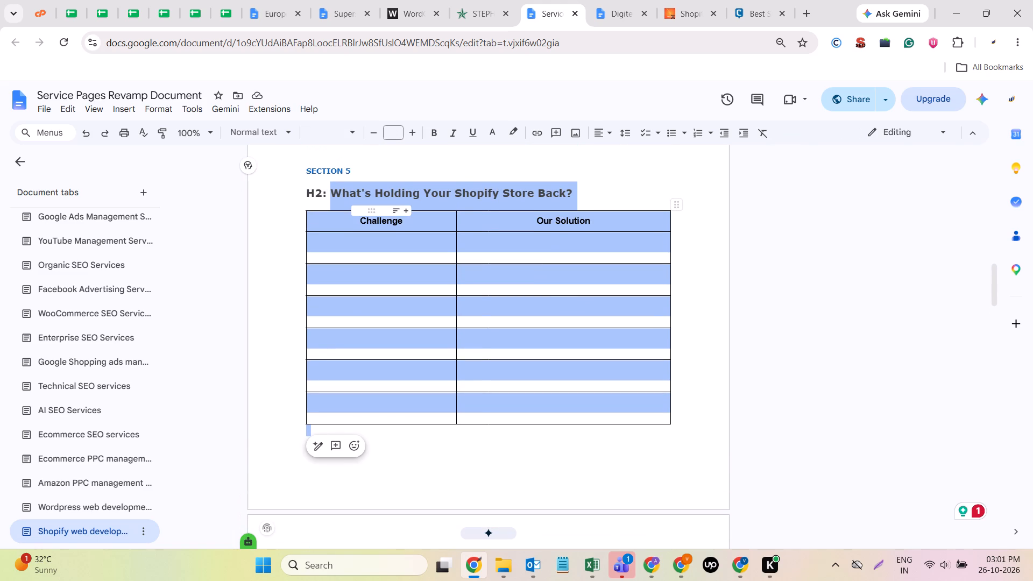
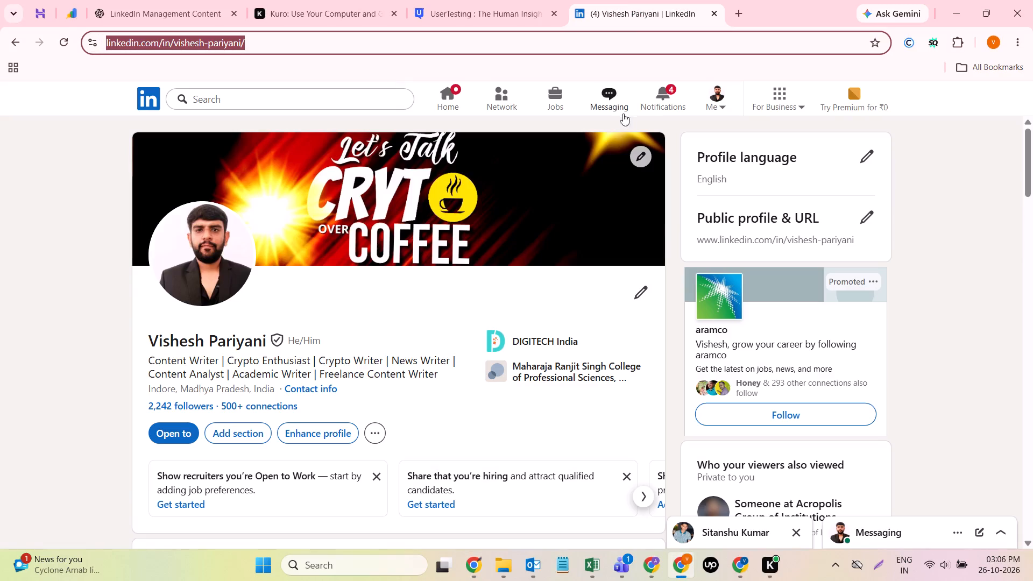
left_click(657, 93)
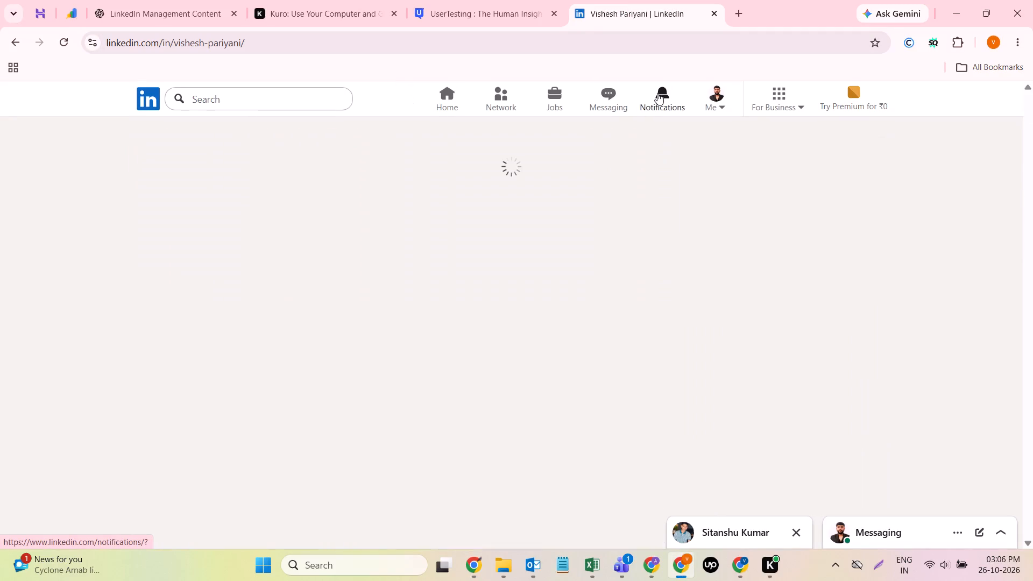